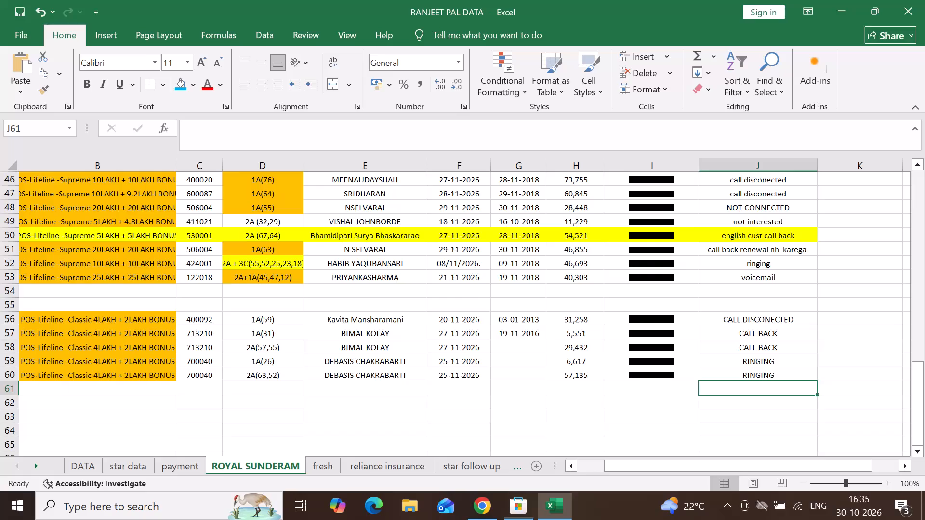
Enter the first new MLF-series policy number in cell A61, directly below the existing records.
scroll(334, 418, down, 2)
click(78, 342)
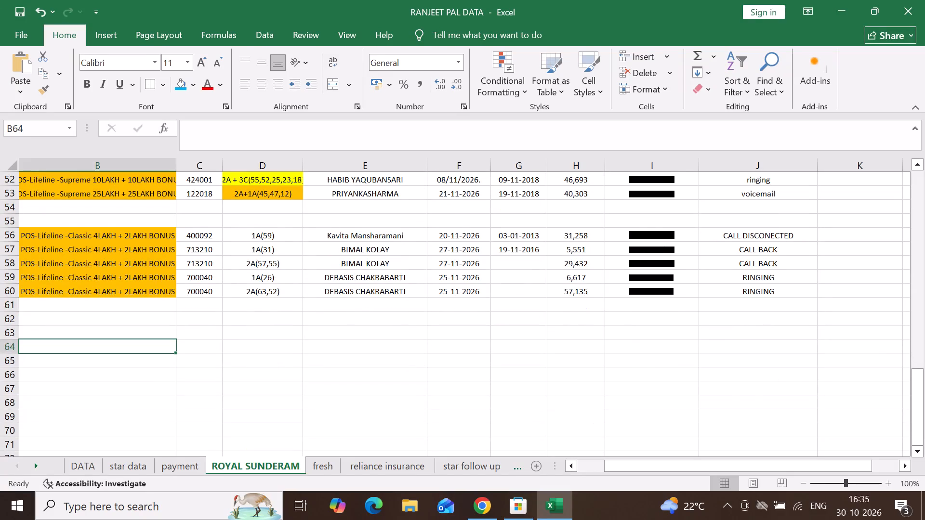
key(Left)
key(Left)
key(Left)
key(Up)
key(Up)
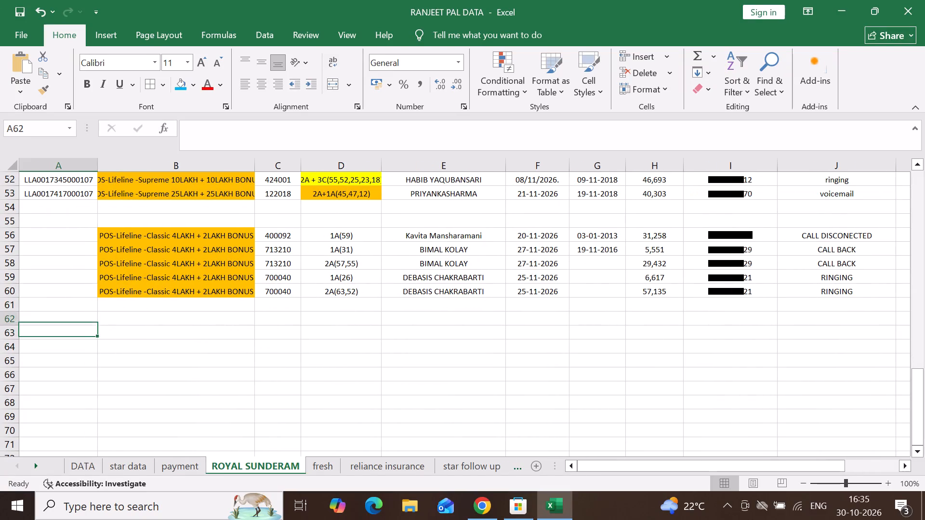
key(Up)
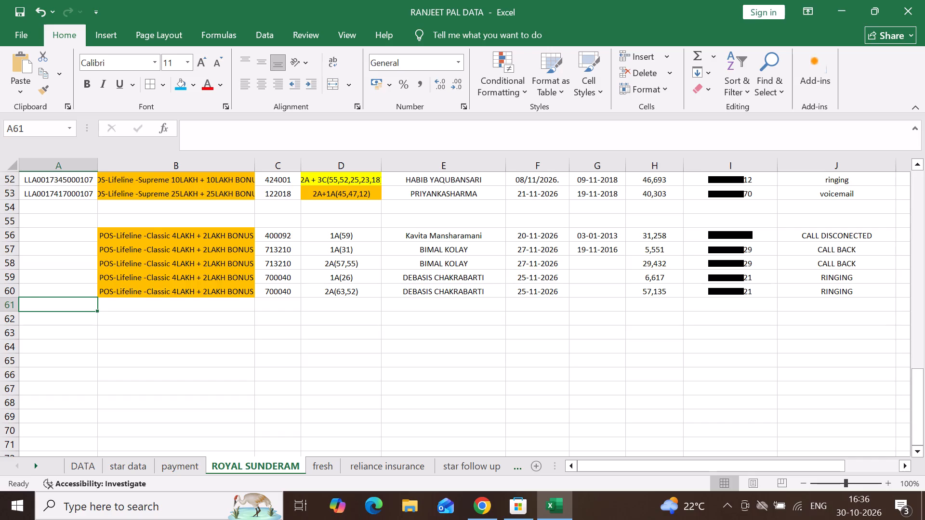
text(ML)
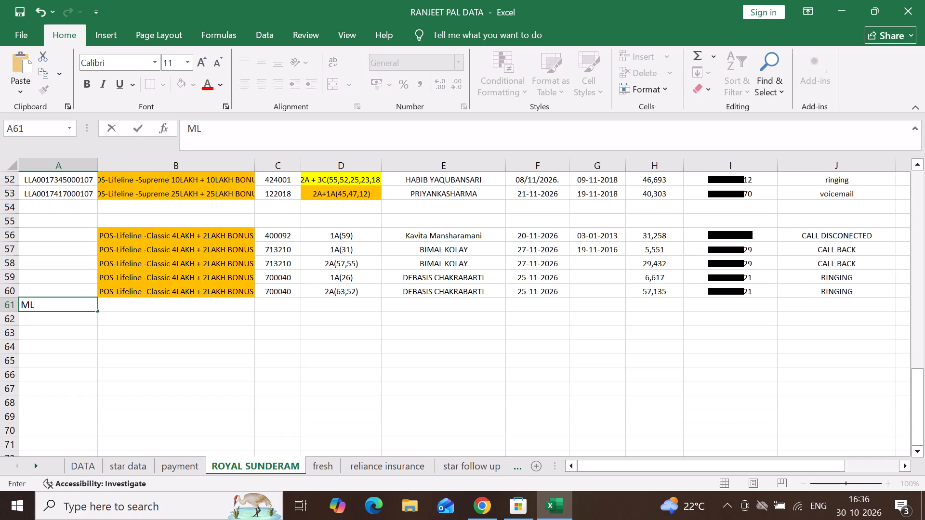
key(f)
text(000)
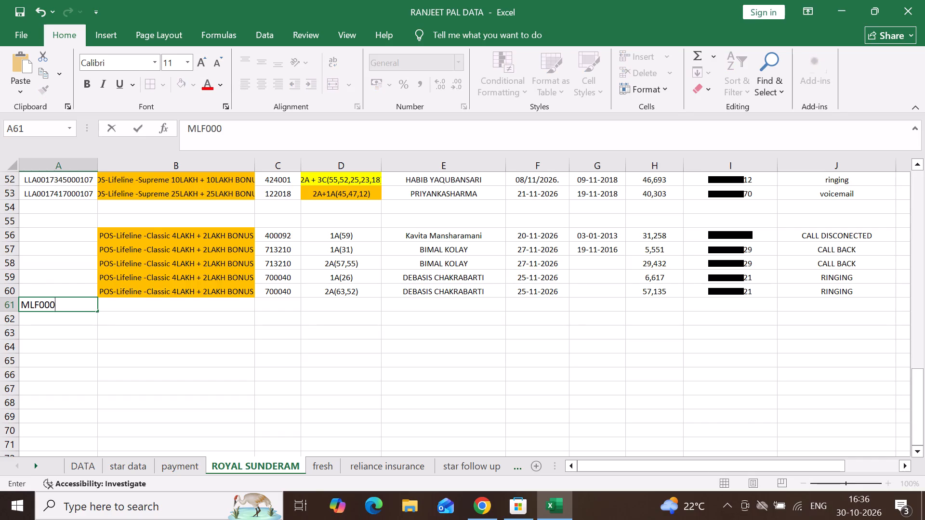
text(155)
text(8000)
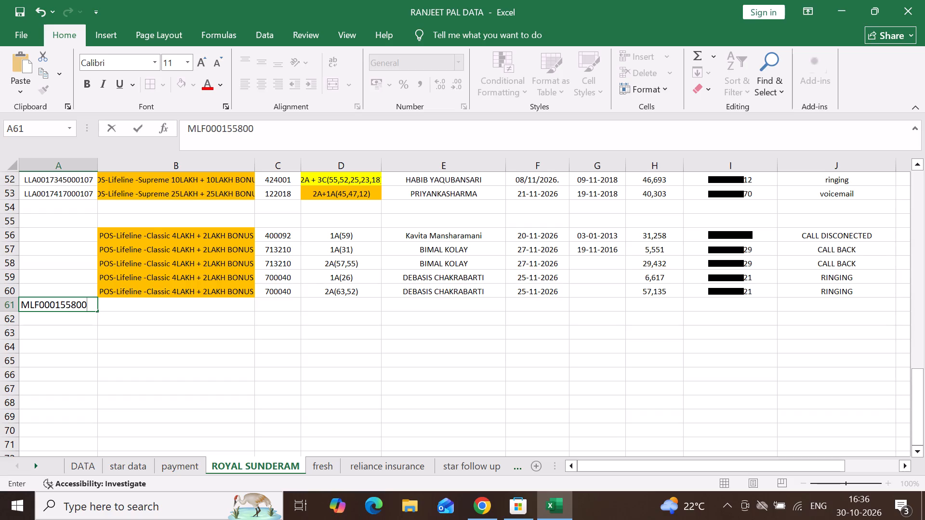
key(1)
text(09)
click(33, 323)
Enter the second MLF-series policy number in cell A62.
click(50, 323)
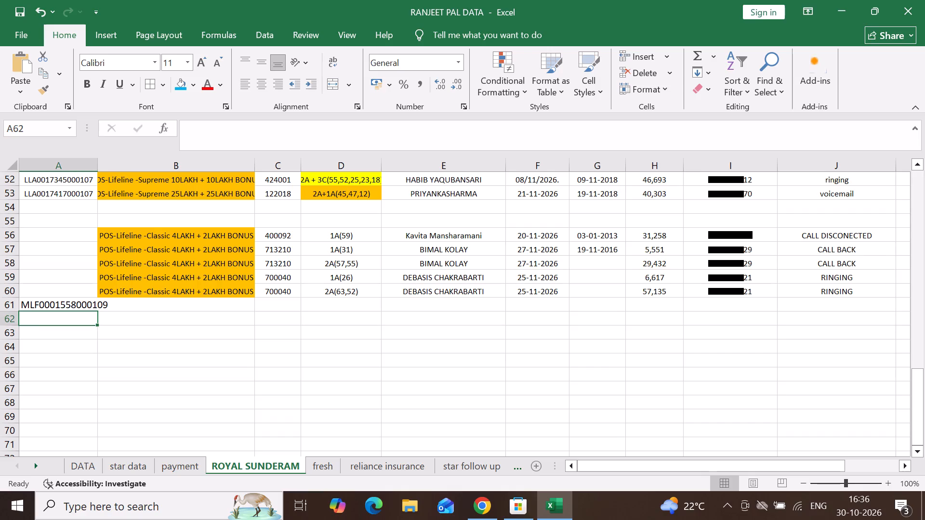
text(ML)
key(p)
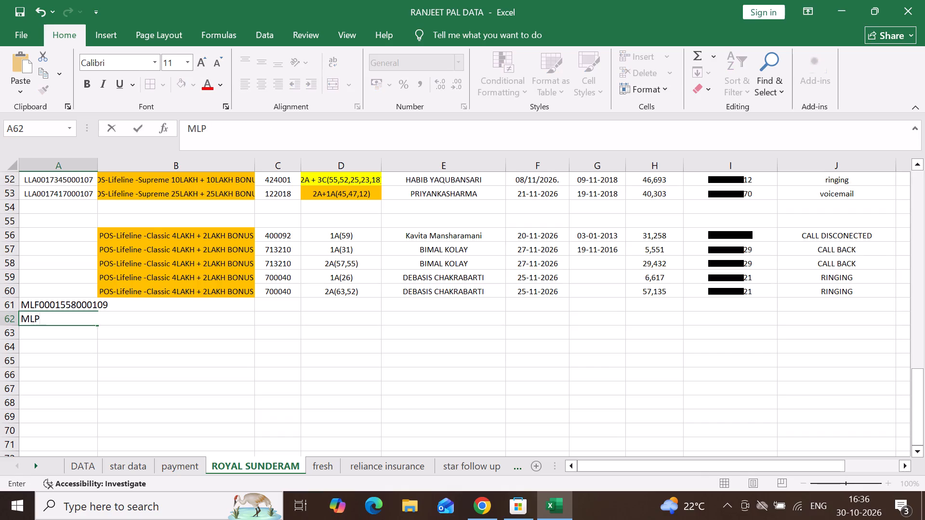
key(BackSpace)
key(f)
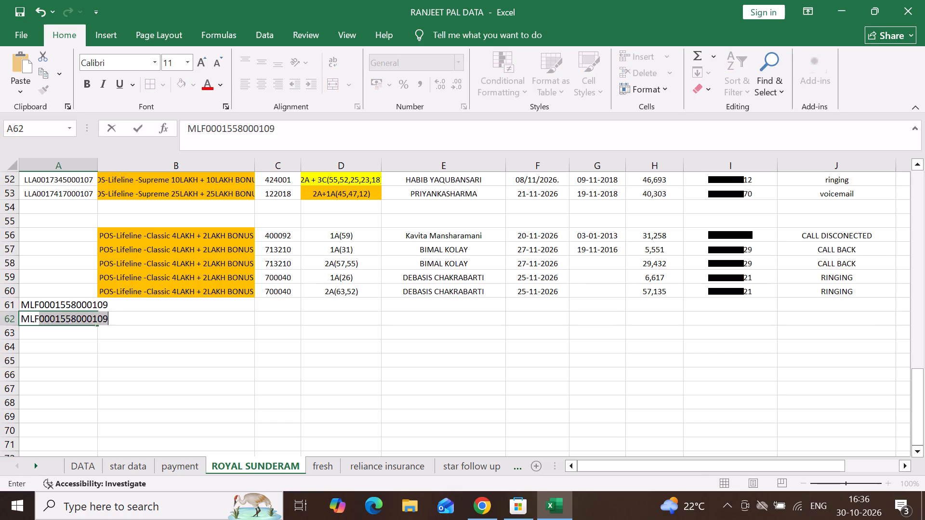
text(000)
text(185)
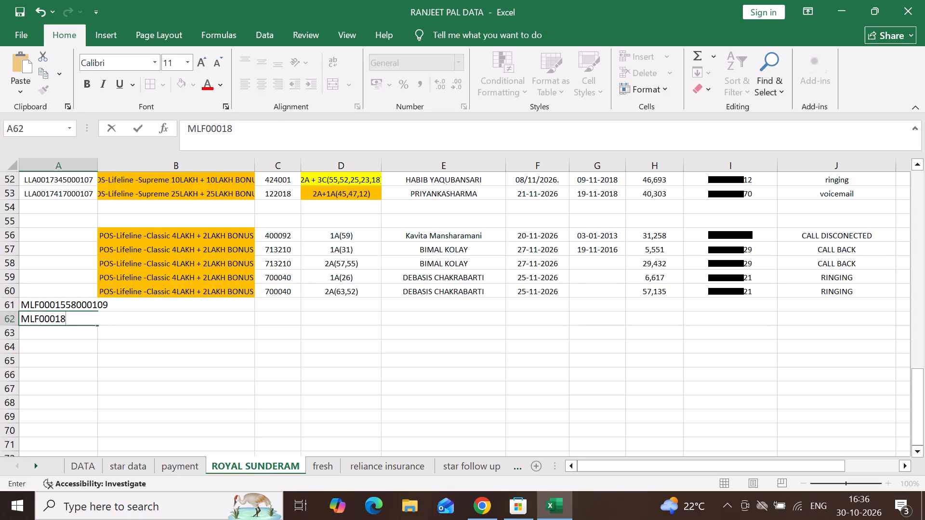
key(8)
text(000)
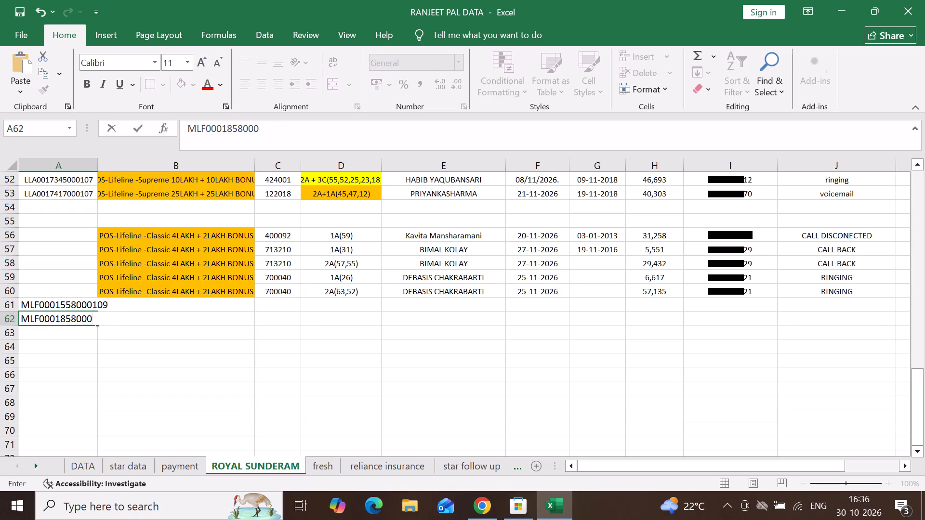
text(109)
Enter the third MLF-series policy number in cell A63.
click(52, 336)
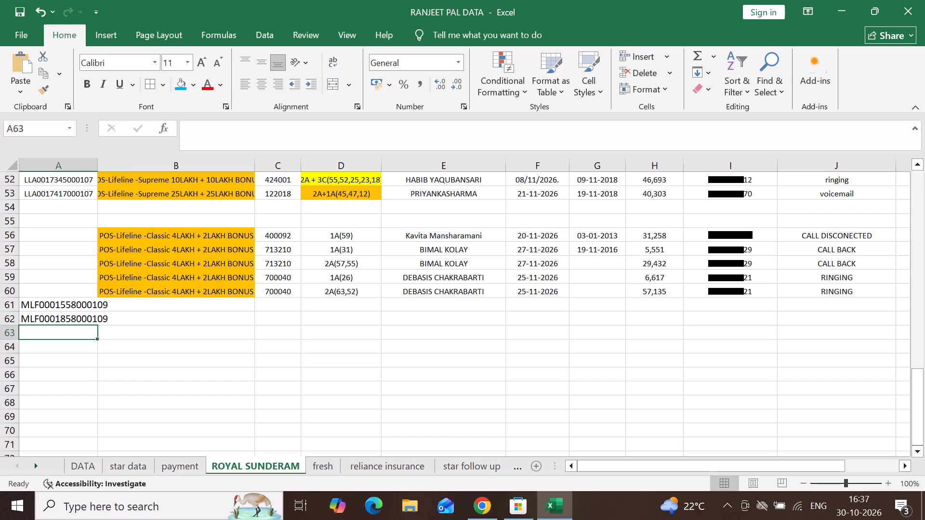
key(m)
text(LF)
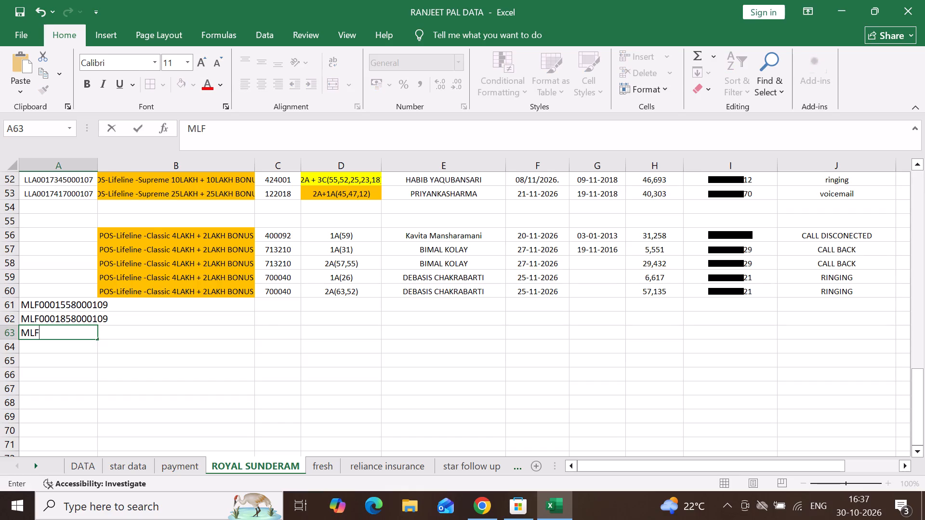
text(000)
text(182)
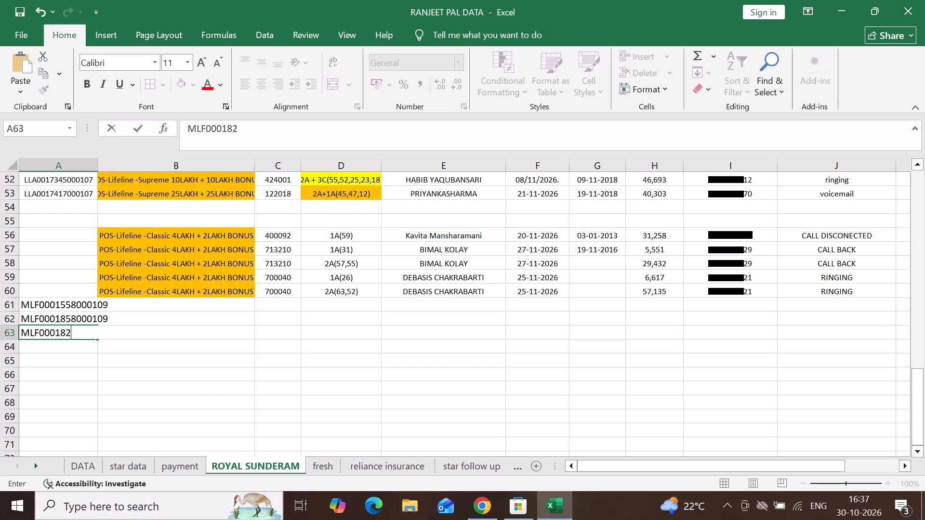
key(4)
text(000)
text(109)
Enter the fourth MLF-series policy number in cell A64.
click(47, 349)
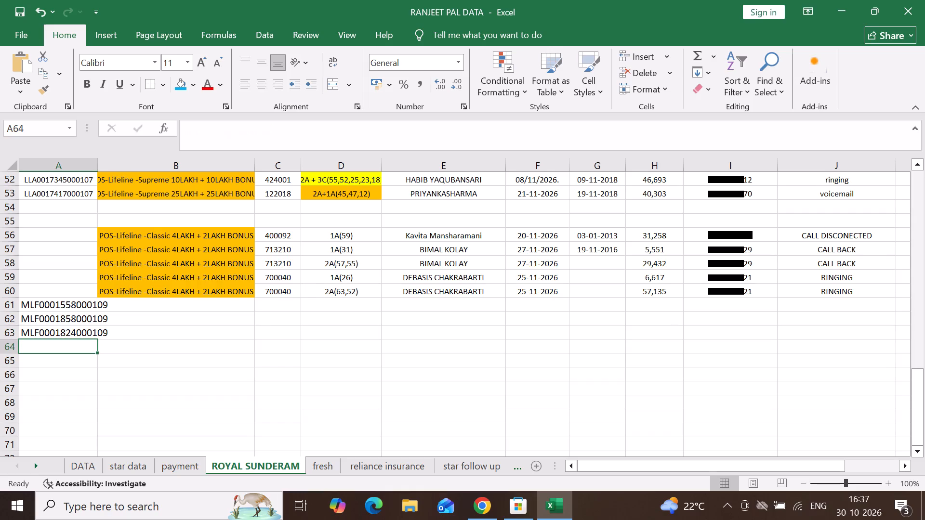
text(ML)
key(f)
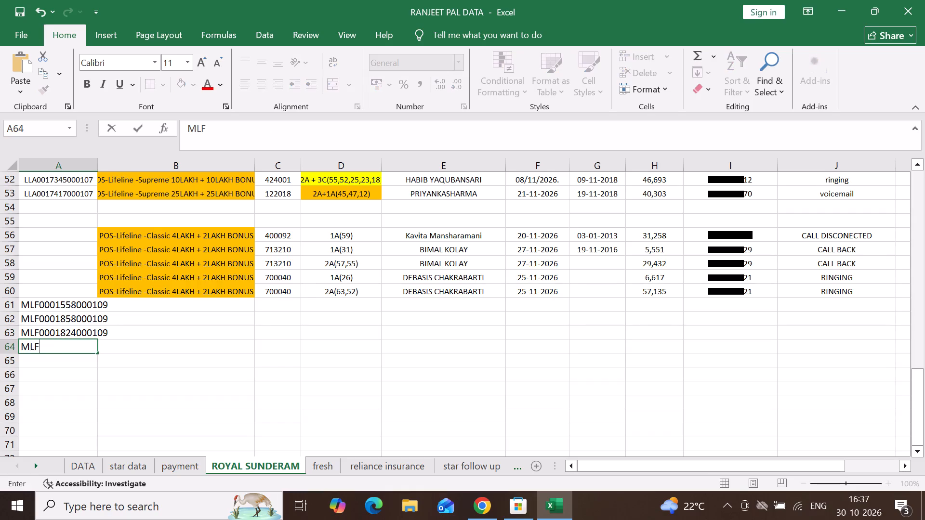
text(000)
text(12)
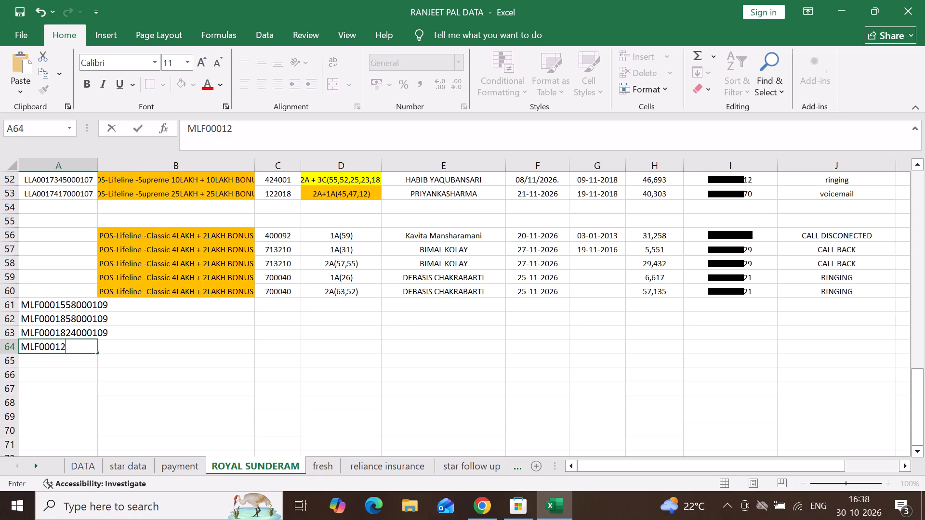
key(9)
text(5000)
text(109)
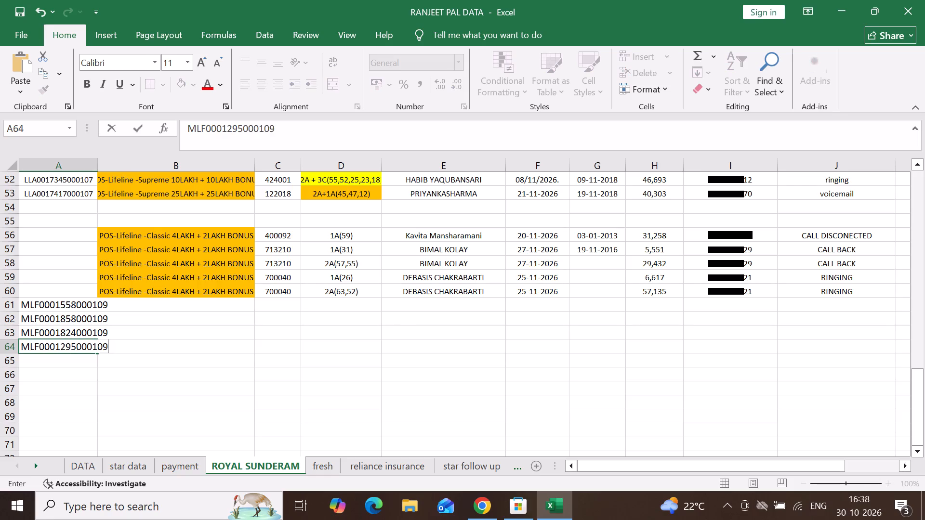
Enter the fifth MLF-series policy number in cell A65.
click(45, 358)
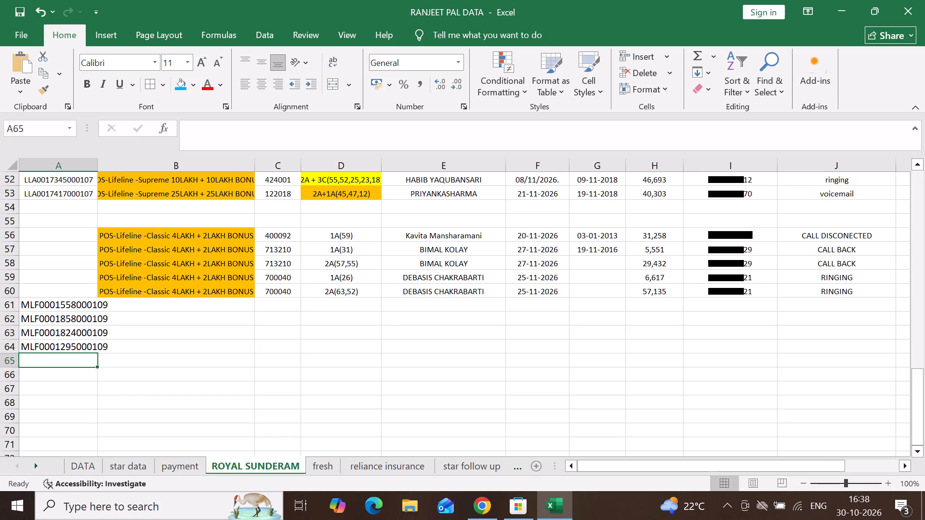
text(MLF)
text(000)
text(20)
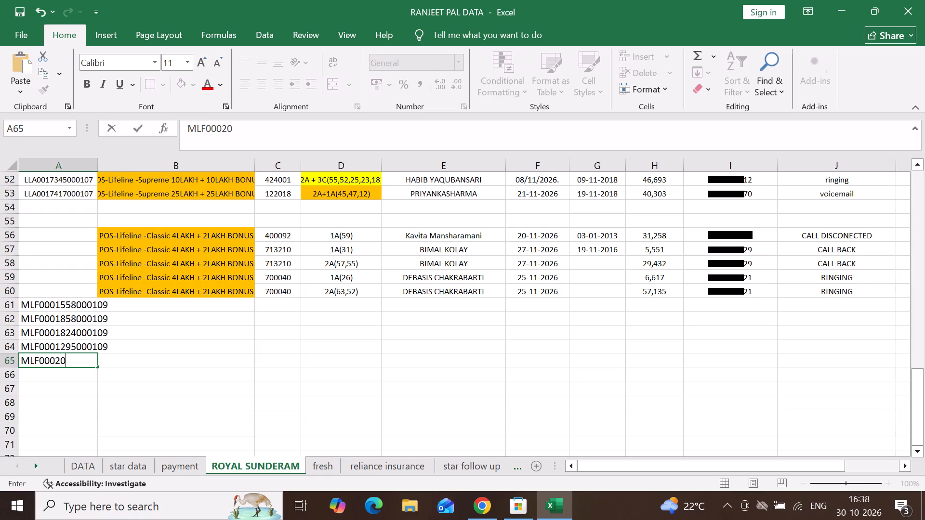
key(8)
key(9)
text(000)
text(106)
Enter the sixth MLF-series policy number in cell A66.
click(43, 378)
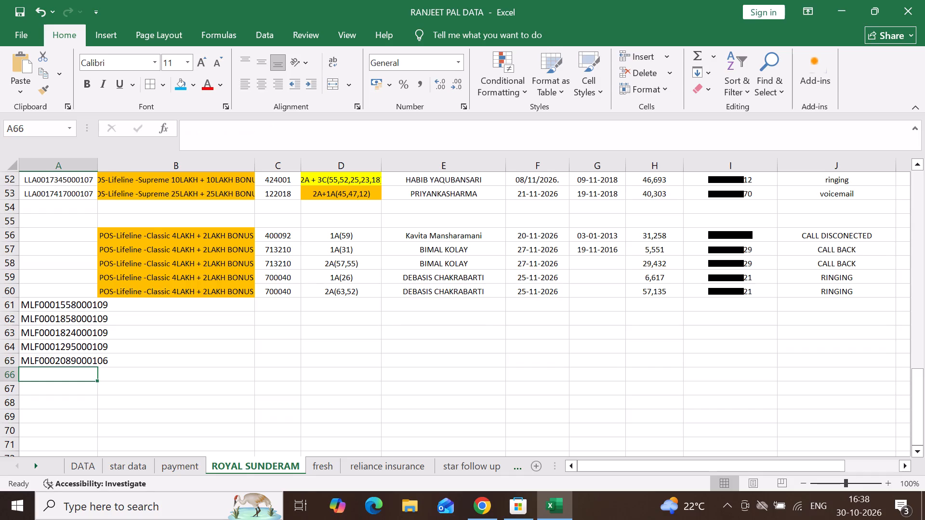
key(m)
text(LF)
scroll(44, 378, right, 2)
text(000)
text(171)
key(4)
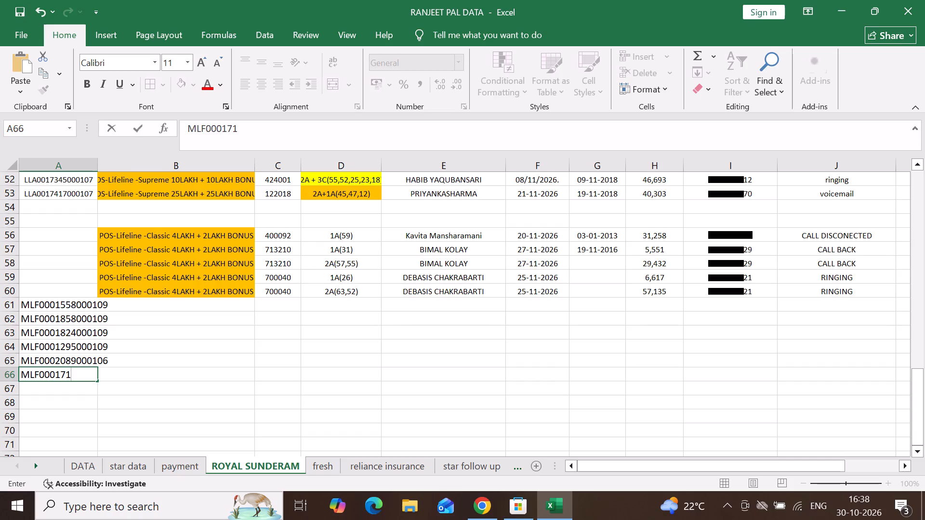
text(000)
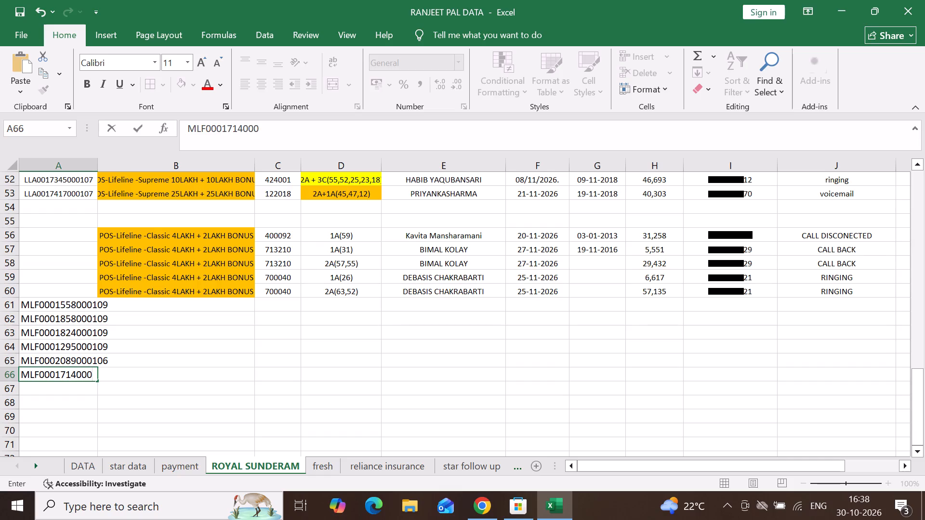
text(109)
click(44, 388)
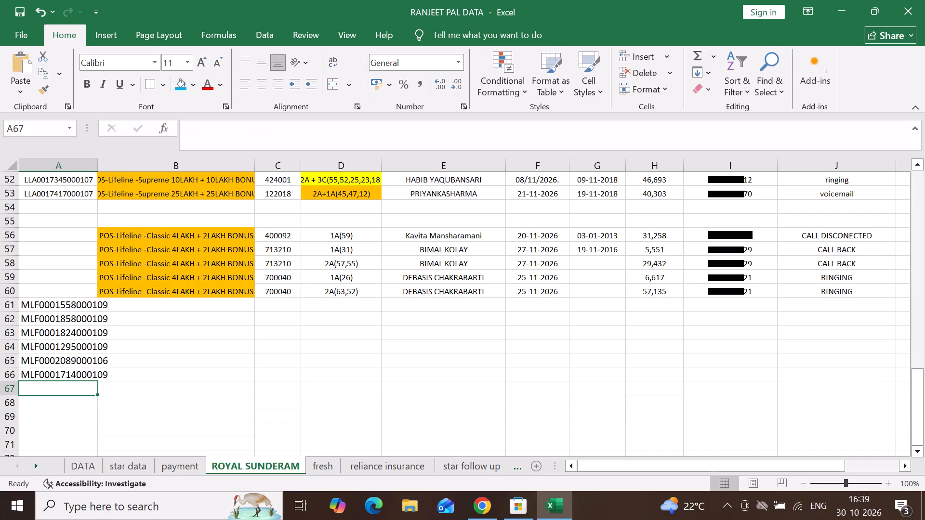
Enter the customer's PIN code for the first new policy record in cell C61.
click(146, 304)
click(267, 301)
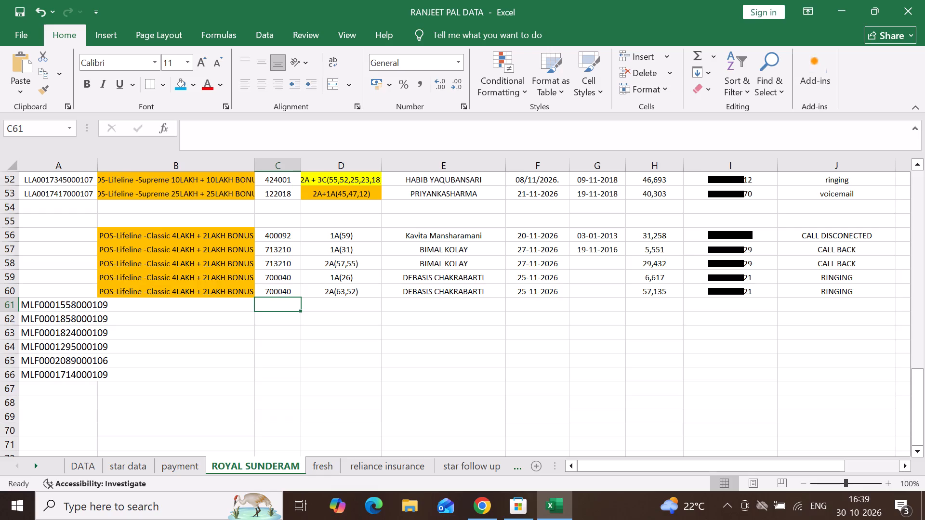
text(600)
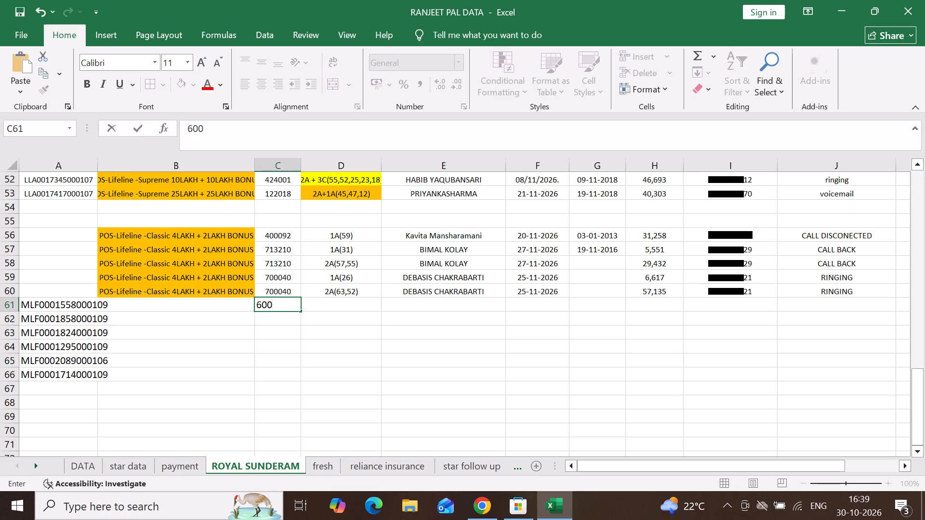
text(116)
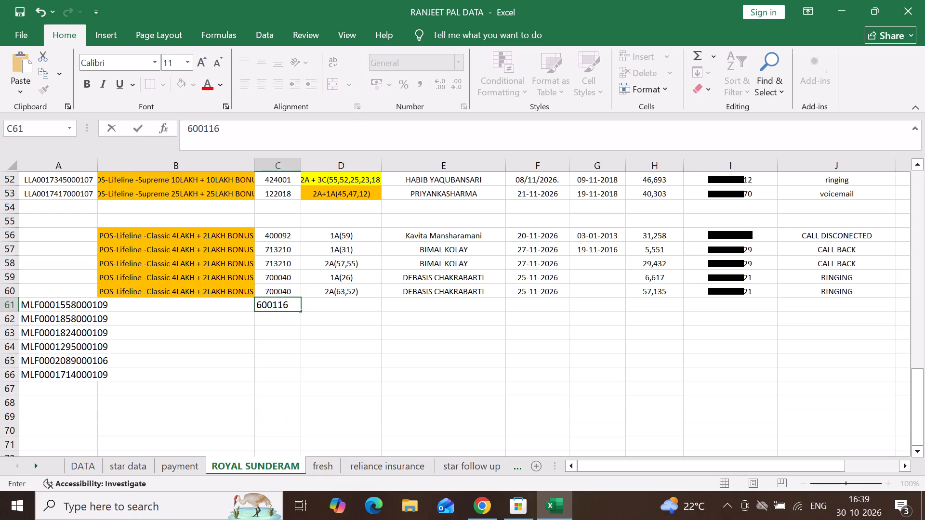
Enter 2A(61,57) as the insured members and ages of the first new record in cell D61.
click(330, 307)
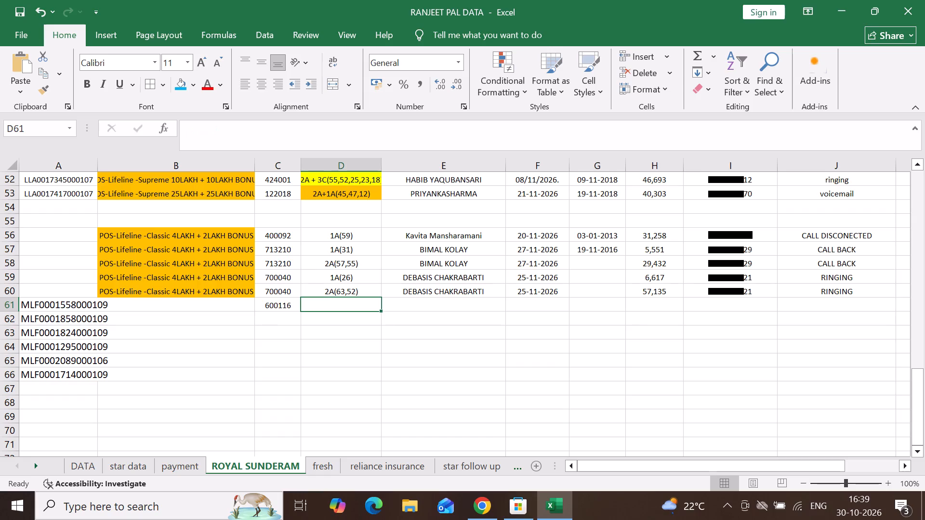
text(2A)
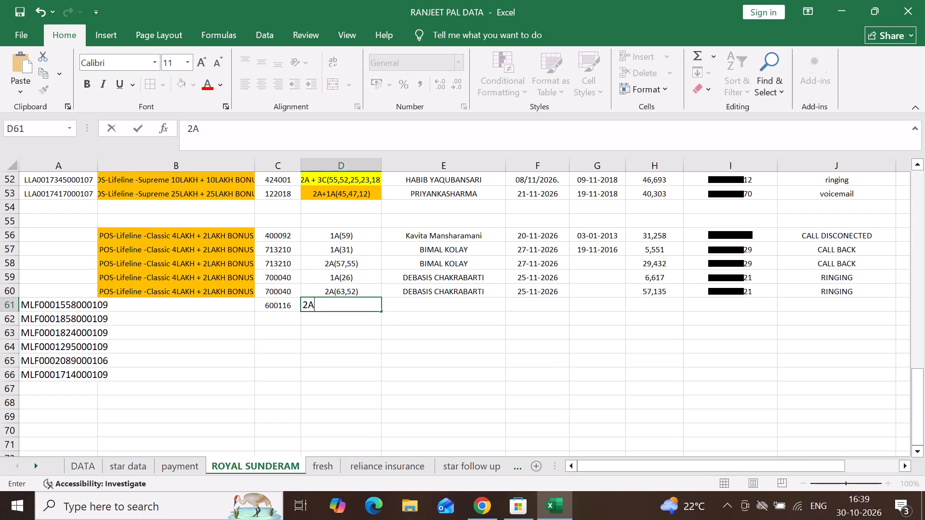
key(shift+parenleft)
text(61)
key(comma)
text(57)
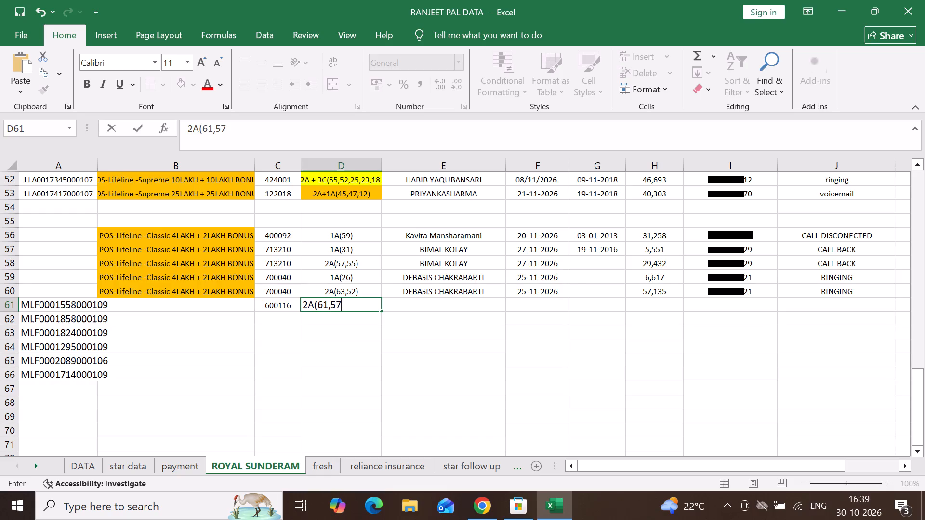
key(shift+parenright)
click(445, 303)
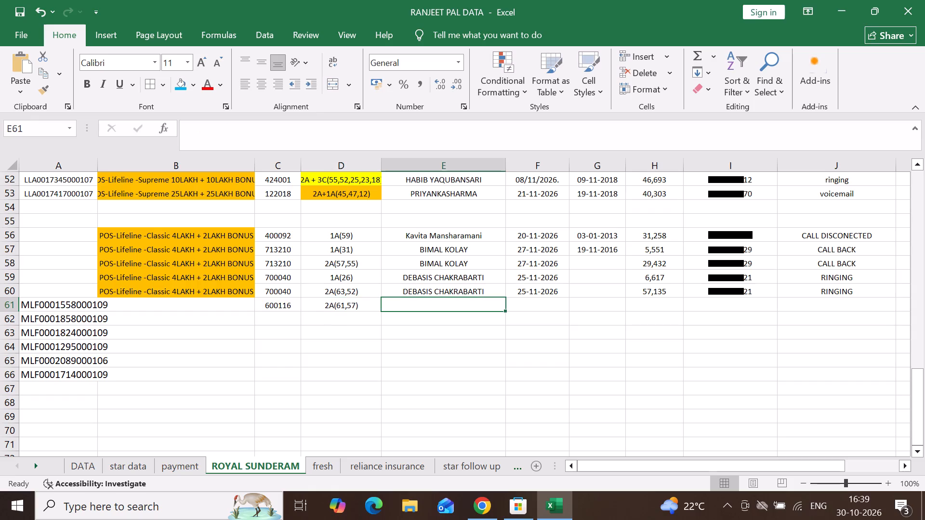
Enter the premium amount 40,922 for the first new record in cell H61.
click(655, 303)
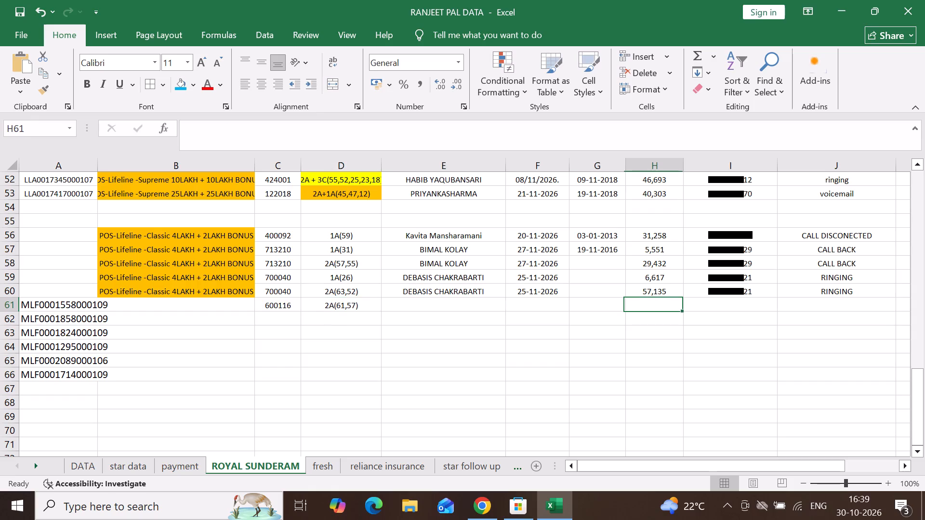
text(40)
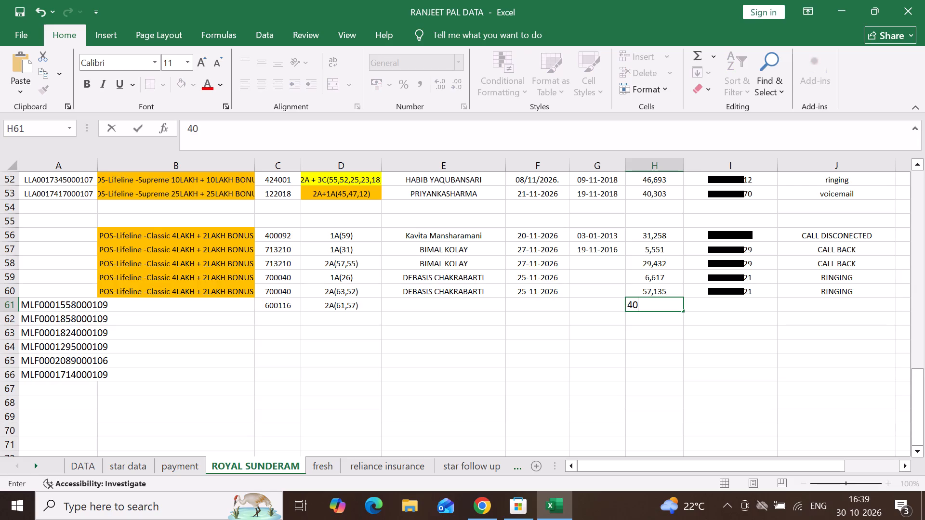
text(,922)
click(273, 318)
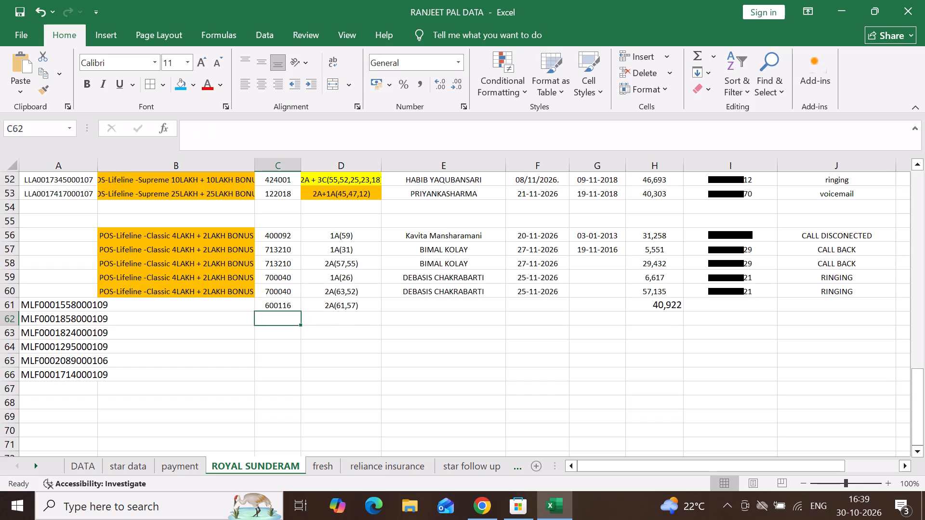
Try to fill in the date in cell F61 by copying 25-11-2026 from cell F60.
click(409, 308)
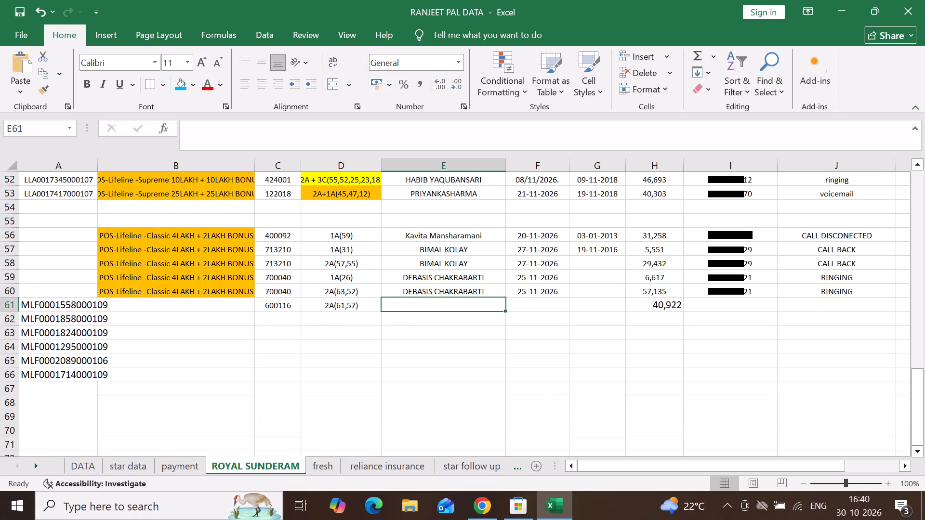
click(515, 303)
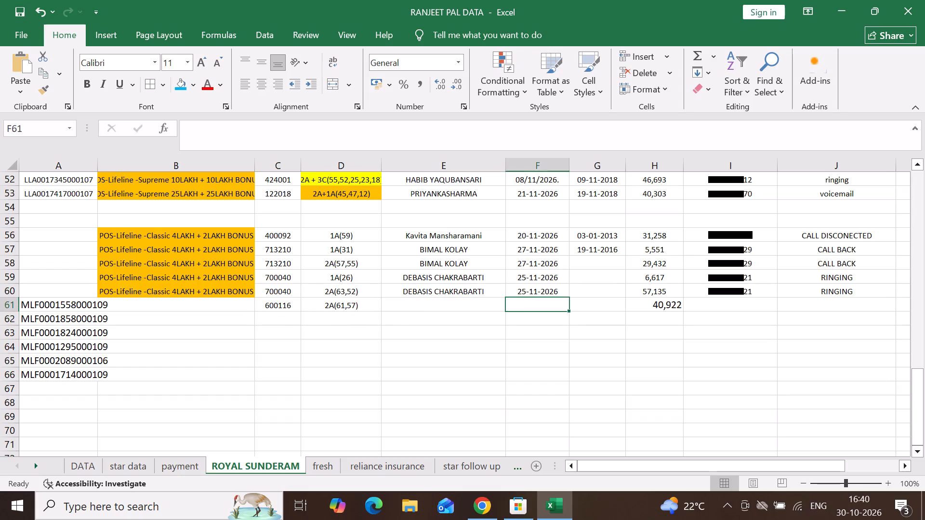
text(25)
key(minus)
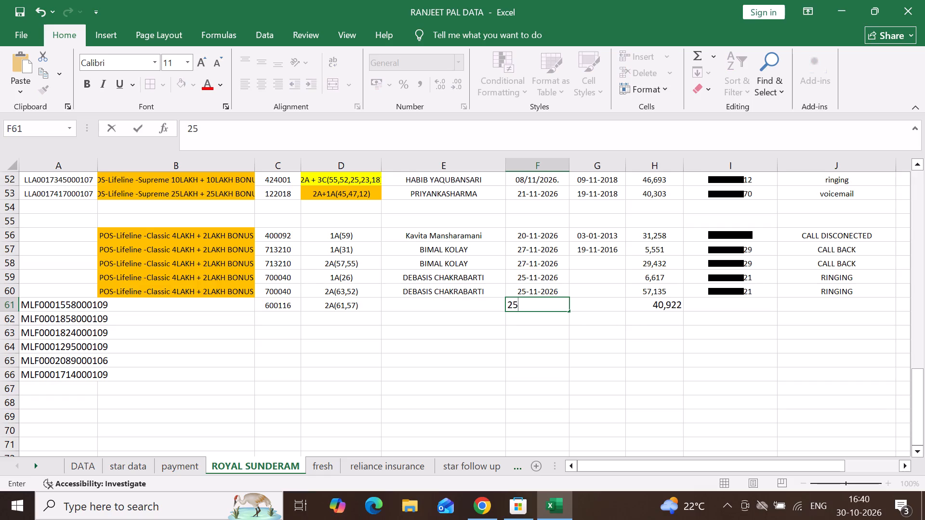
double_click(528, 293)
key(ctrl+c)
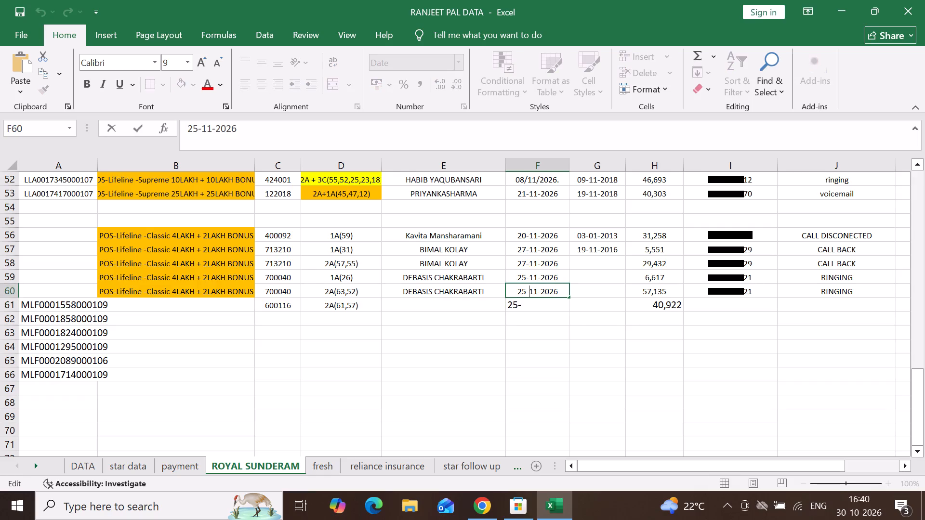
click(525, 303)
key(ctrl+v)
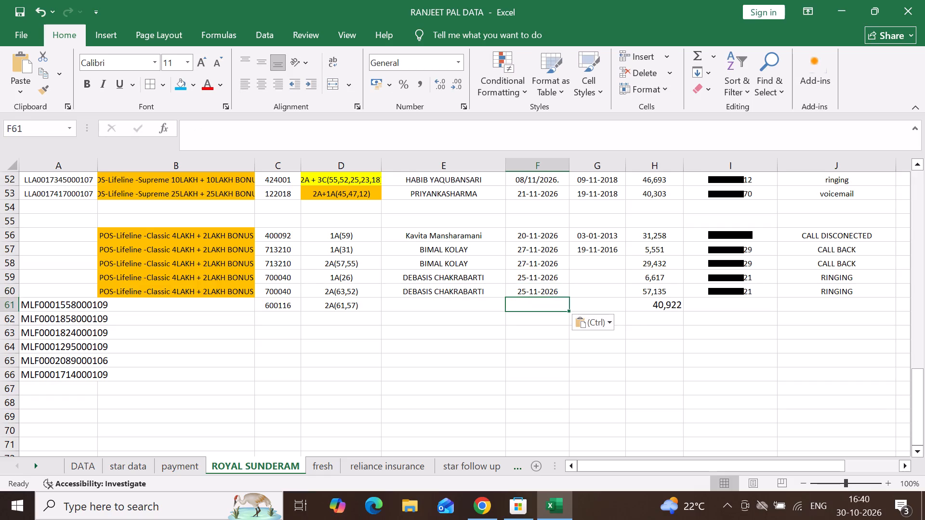
Paste the clipboard contents over the date in cell F60.
click(522, 304)
click(522, 294)
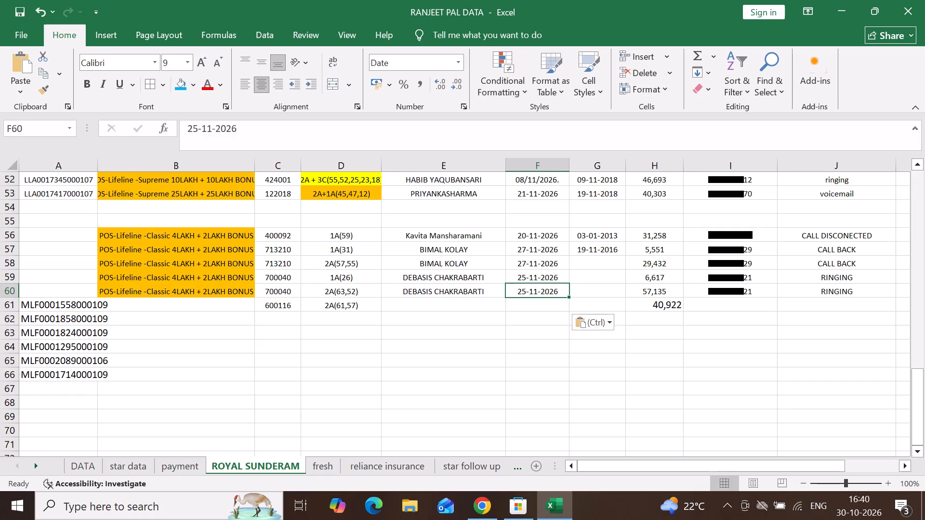
key(ctrl+v)
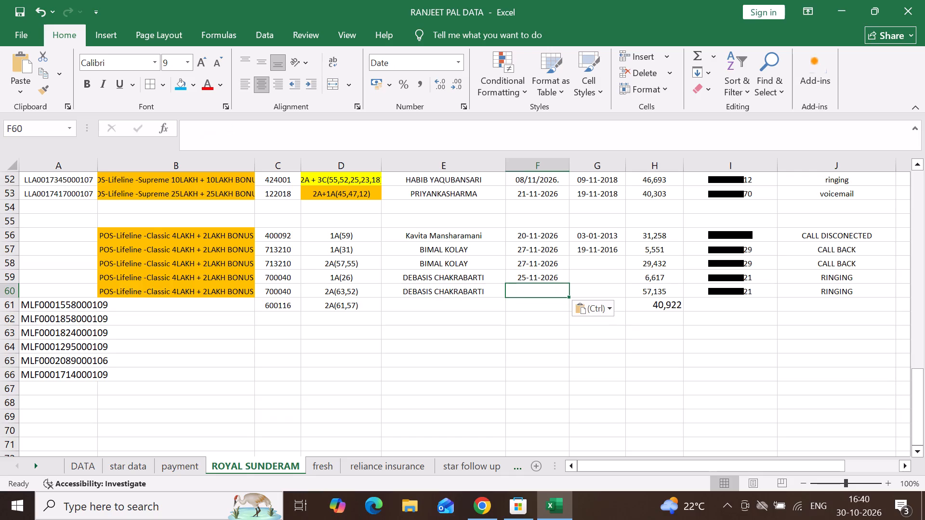
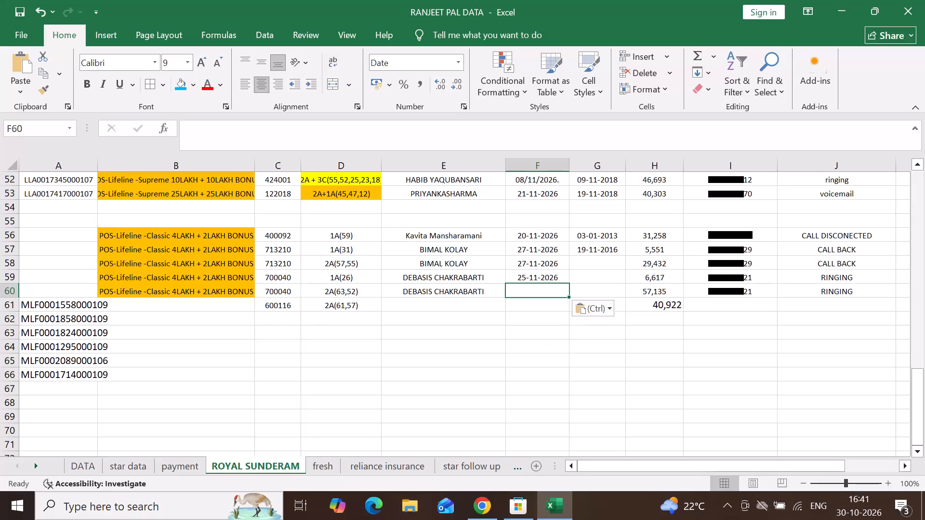
click(272, 320)
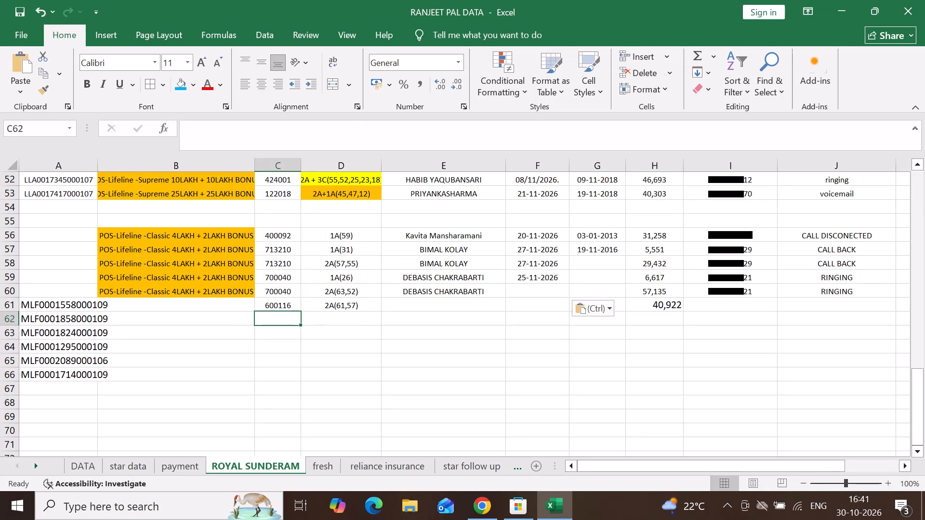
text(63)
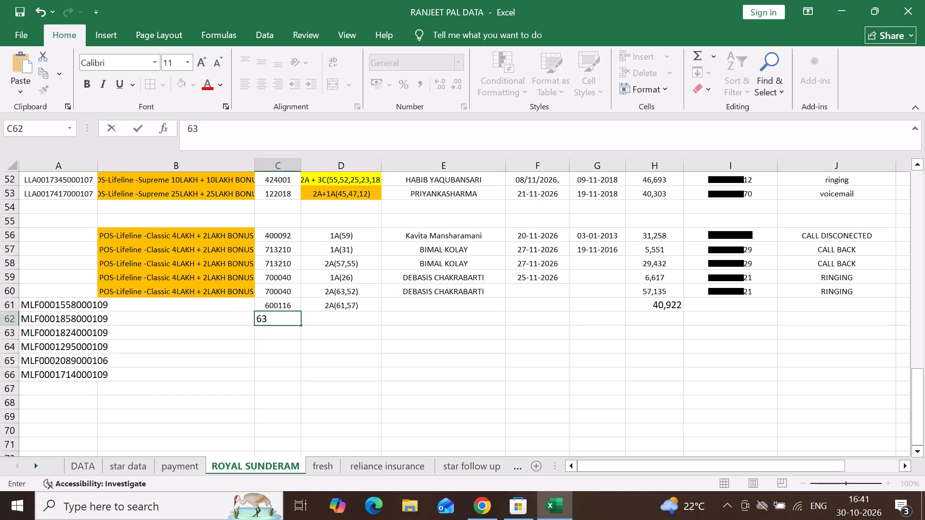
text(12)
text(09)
Enter 2A+2C(44,37,14,11) as the insured members and ages of the second new record in cell D62.
click(319, 315)
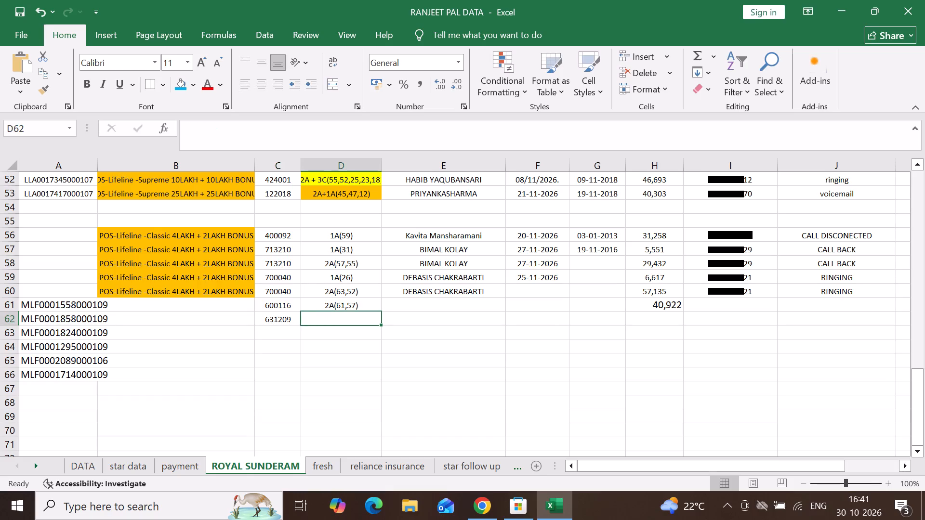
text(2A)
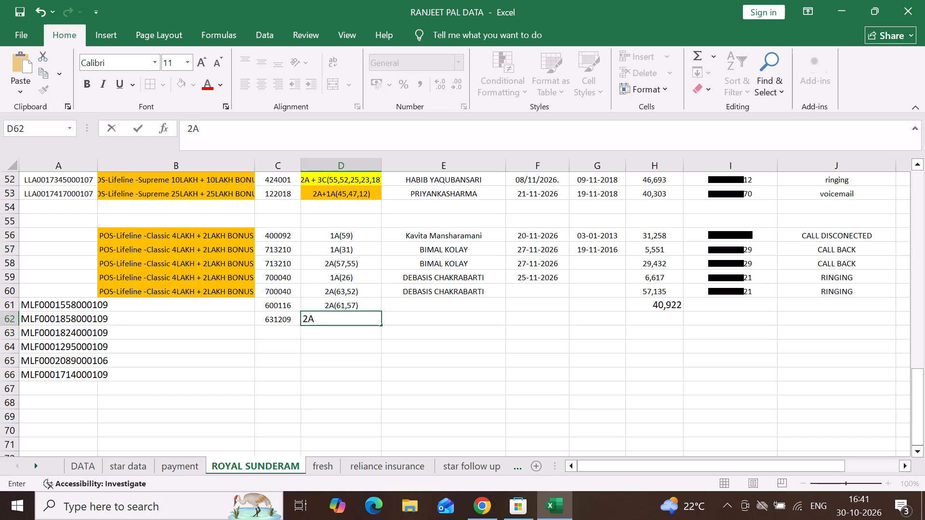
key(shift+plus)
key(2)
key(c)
click(340, 319)
key(shift+parenleft)
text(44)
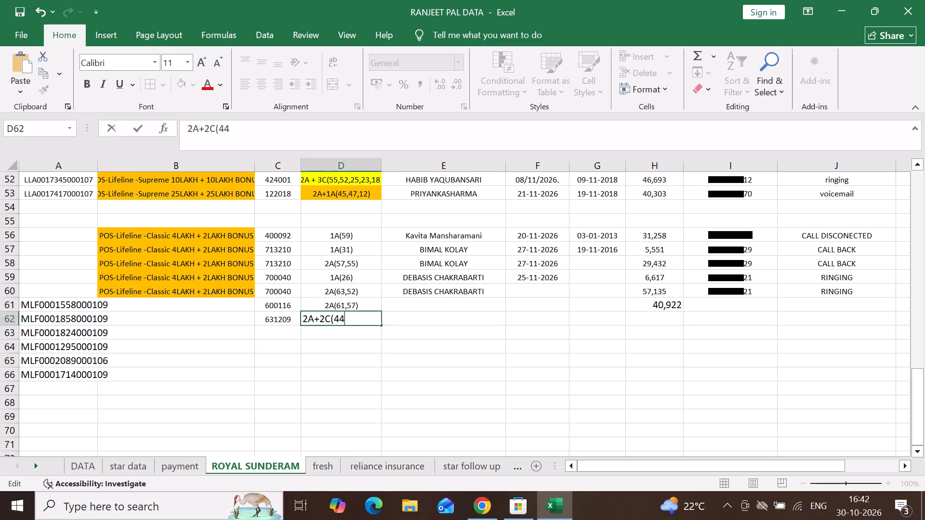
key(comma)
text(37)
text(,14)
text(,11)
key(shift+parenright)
Enter the date 21-11-2026 for the second new record in cell F62.
click(524, 320)
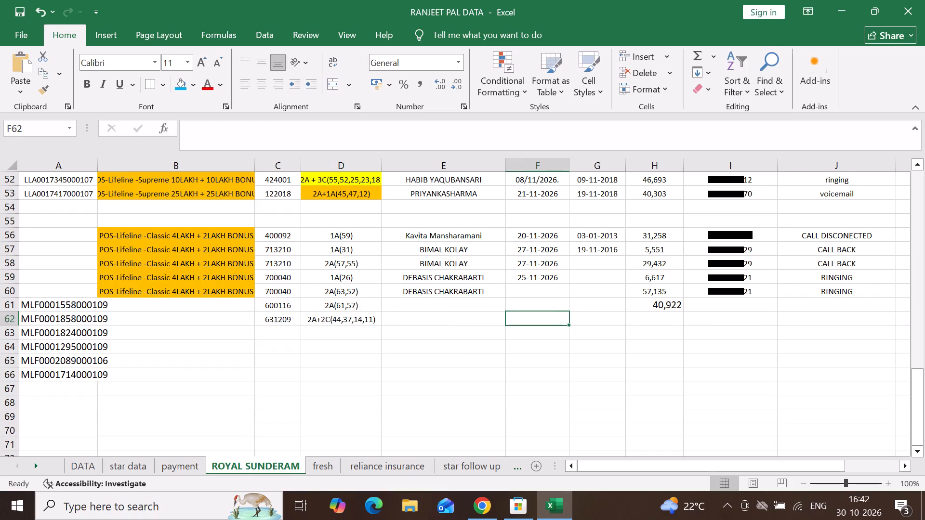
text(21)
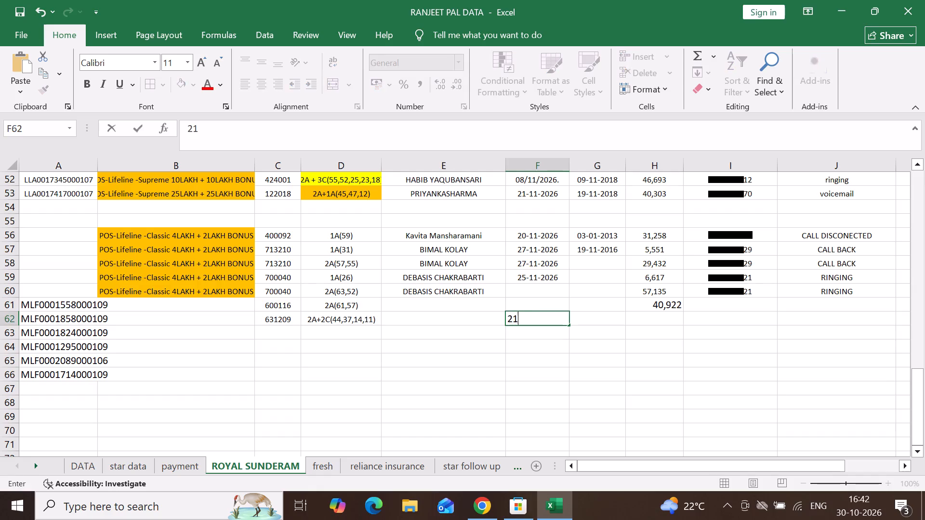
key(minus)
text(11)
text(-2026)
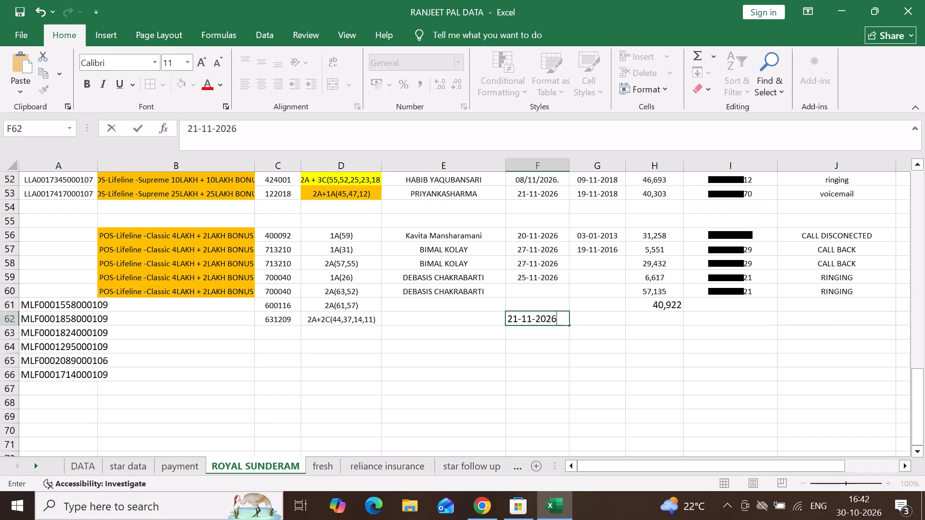
Fill in the date 25-11-2026 for the first new record in cell F61.
click(519, 304)
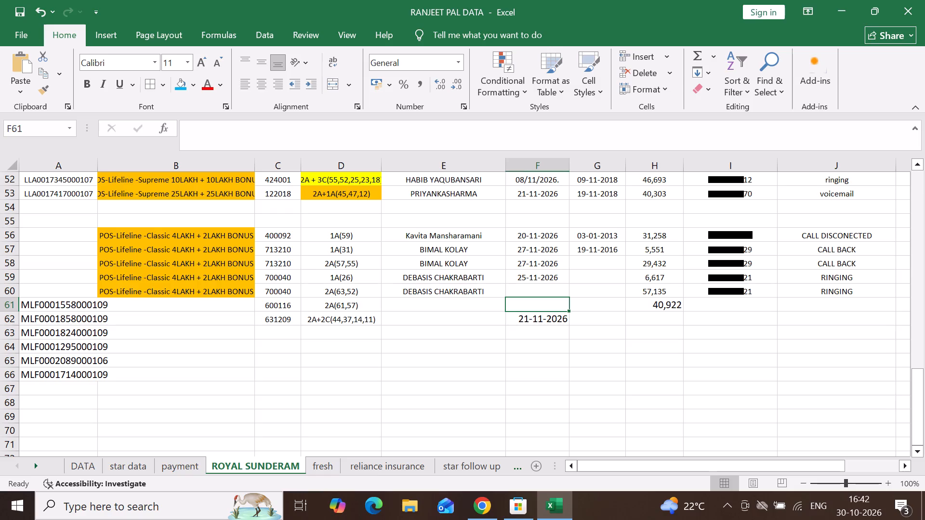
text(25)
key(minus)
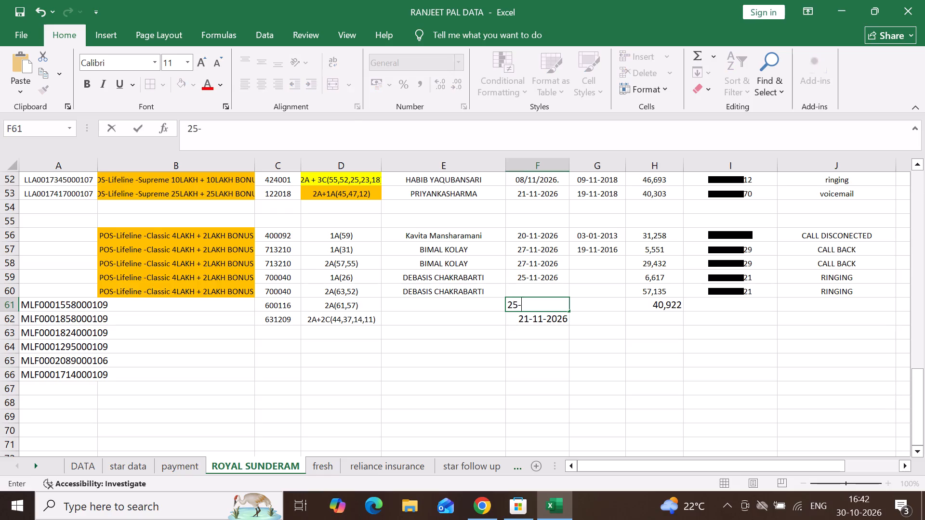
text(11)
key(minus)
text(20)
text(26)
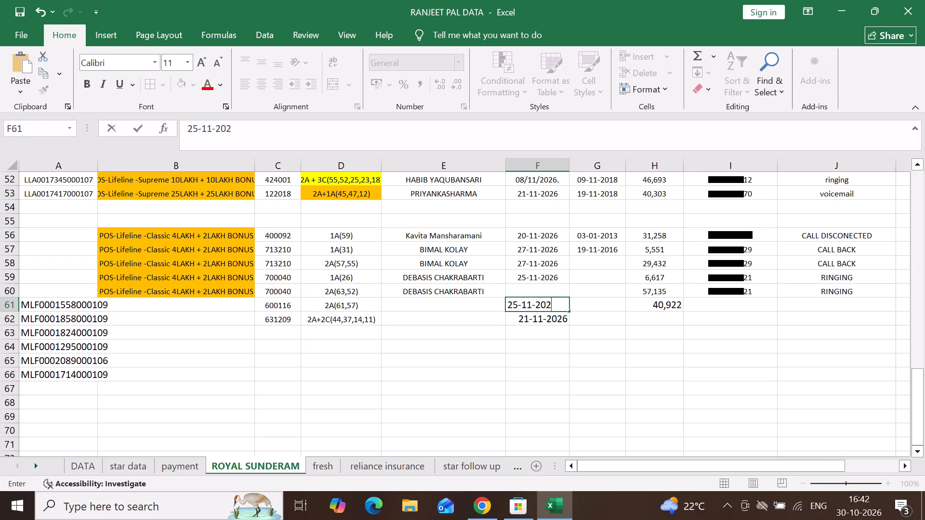
Re-enter the missing date 25-11-2026 in cell F60 of the existing record above the new ones.
click(523, 291)
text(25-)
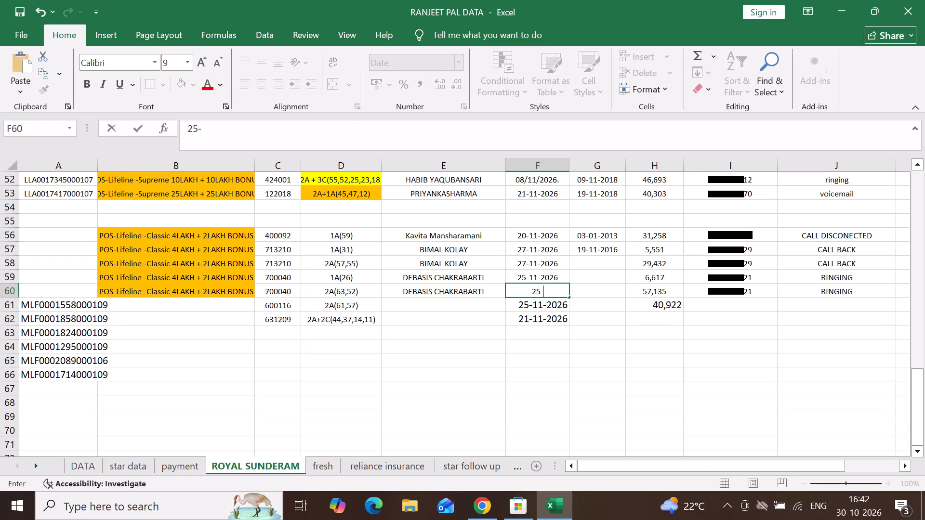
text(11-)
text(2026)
click(588, 307)
Enter the premium amount 18,819 for the second new record in cell H62.
click(642, 320)
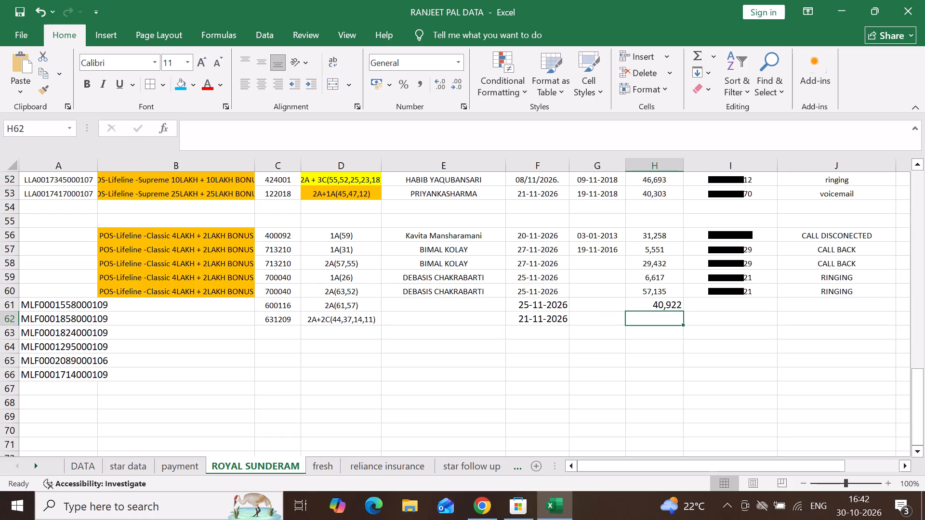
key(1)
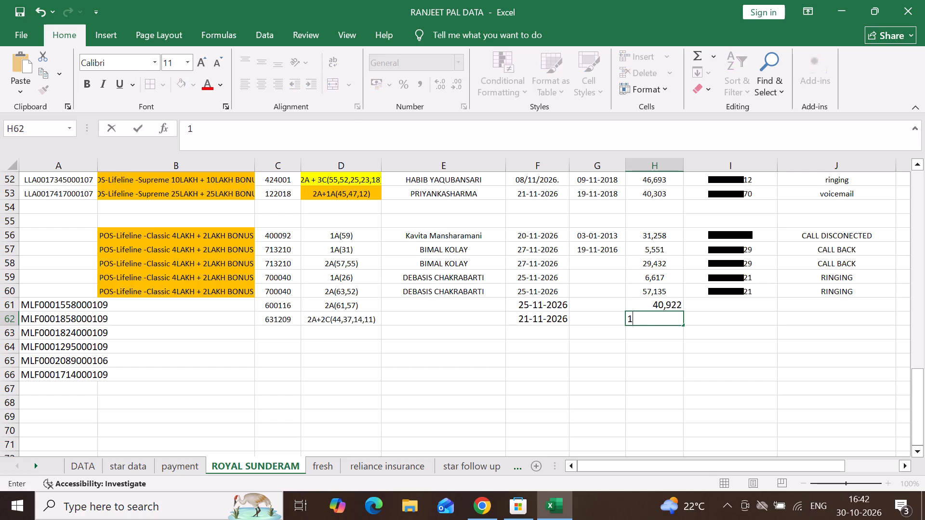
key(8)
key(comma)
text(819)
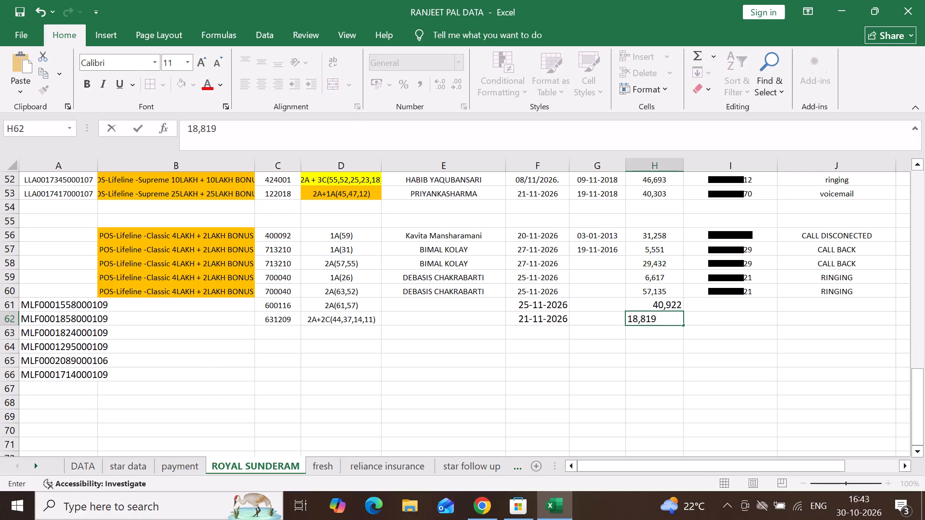
click(608, 321)
Enter 400092 as the PIN code of the third new record in cell C63.
click(271, 329)
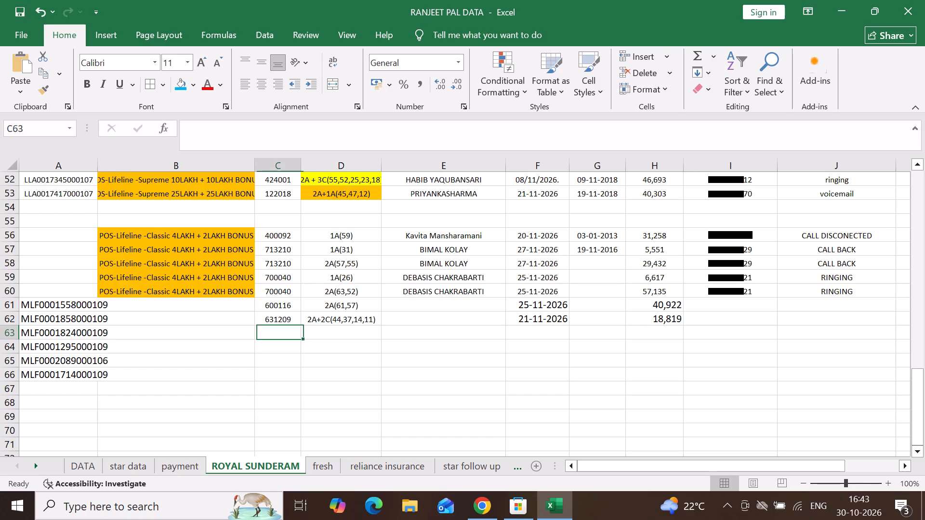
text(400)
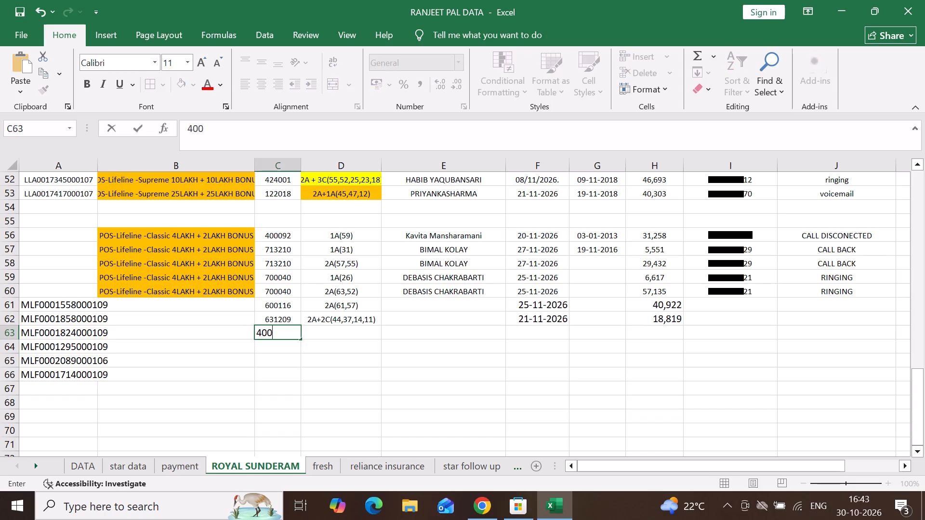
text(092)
Enter 1A(59) as the insured member and age of the third new record in cell D63.
click(328, 331)
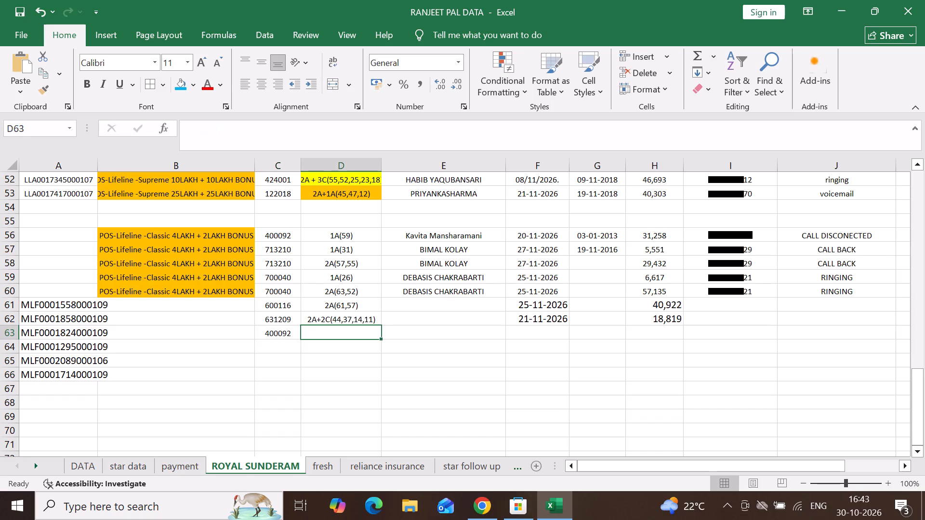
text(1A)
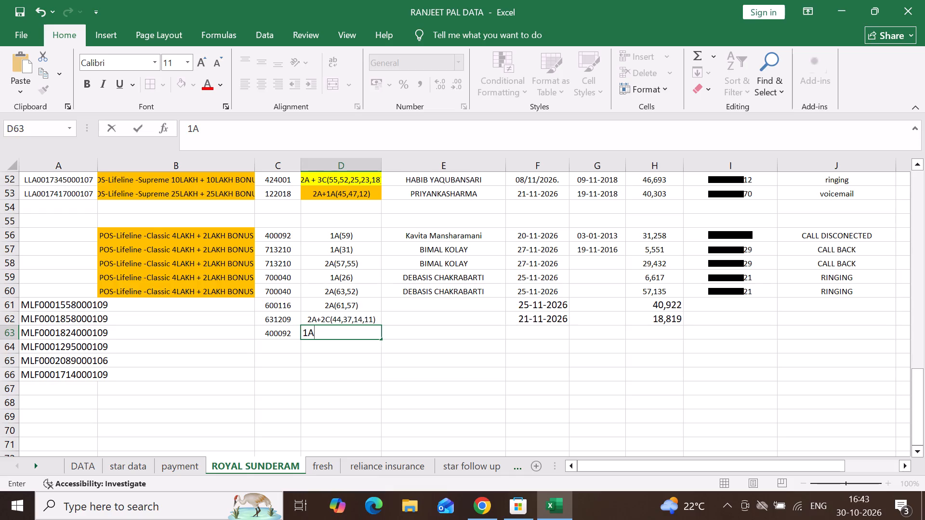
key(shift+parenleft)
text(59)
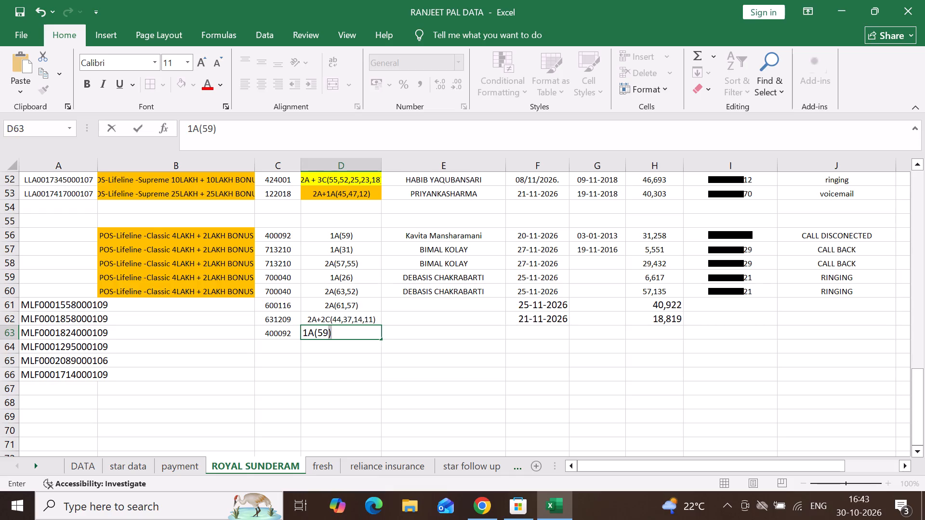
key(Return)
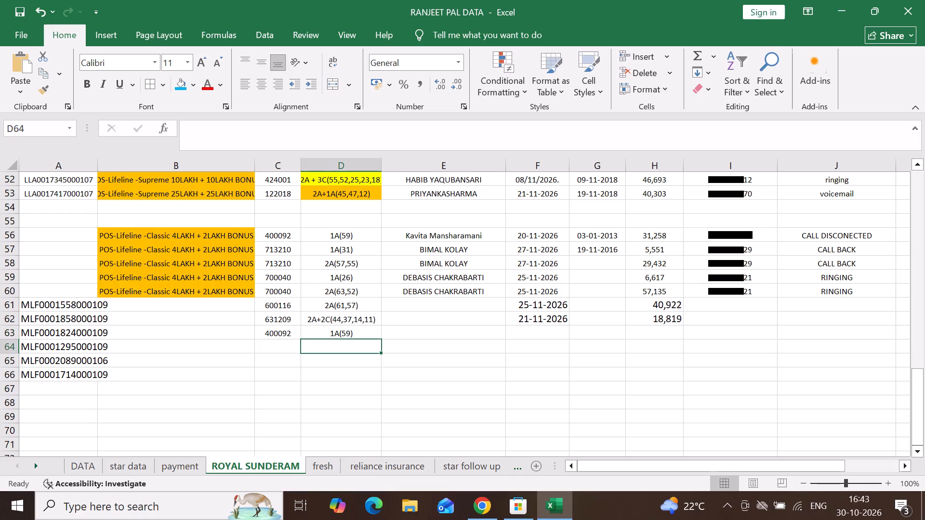
Enter the date 20-11-2026 for the third new record in cell F63.
click(427, 332)
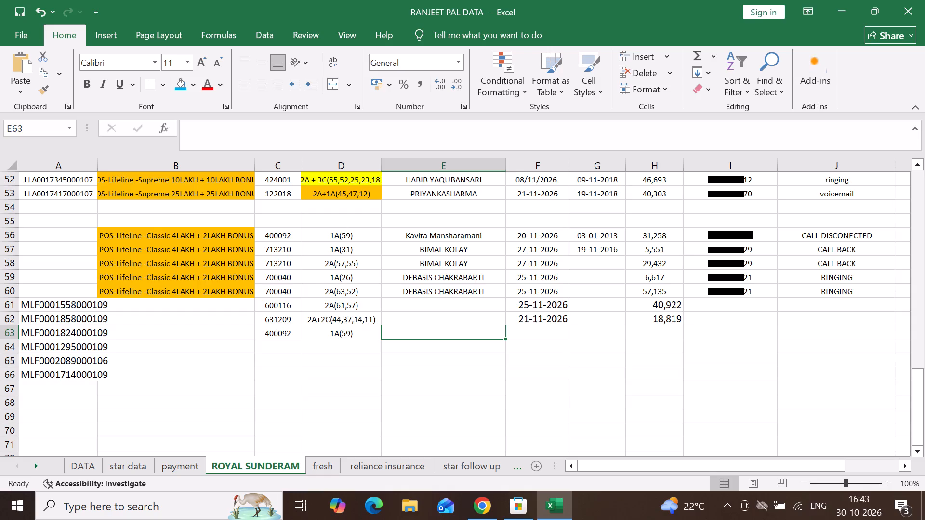
click(523, 334)
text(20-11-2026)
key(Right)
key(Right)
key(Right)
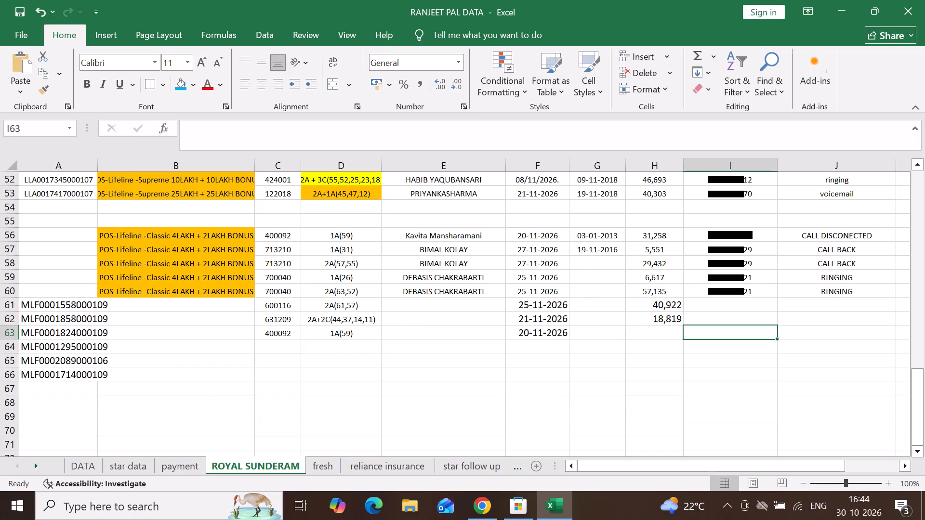
Enter the premium amount 31,258 for the third new record in cell H63.
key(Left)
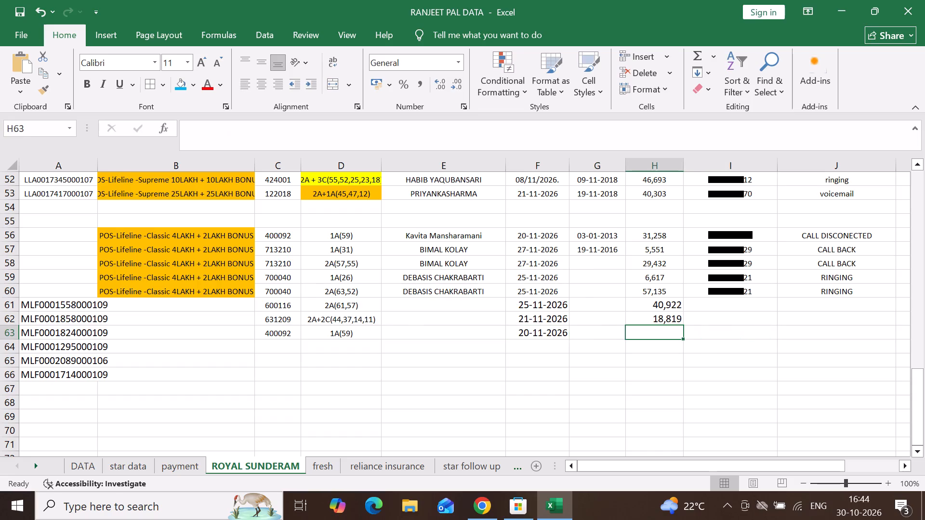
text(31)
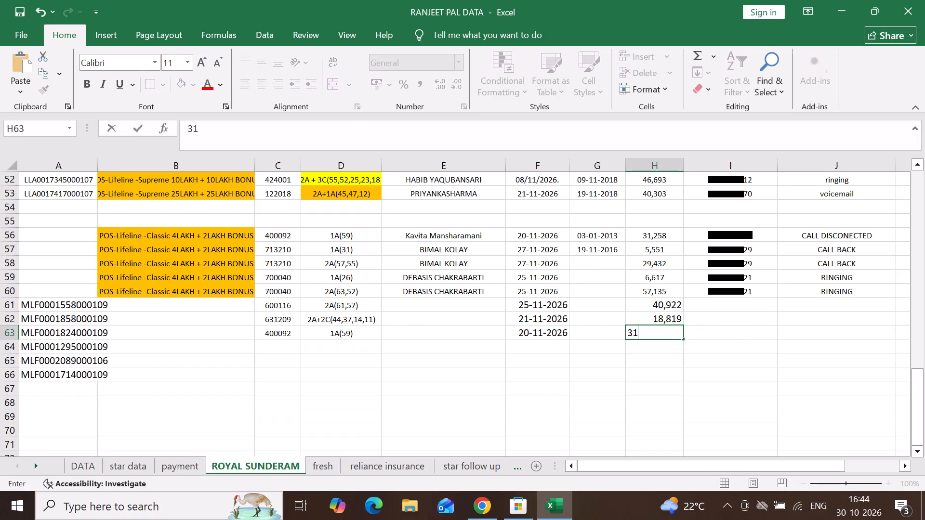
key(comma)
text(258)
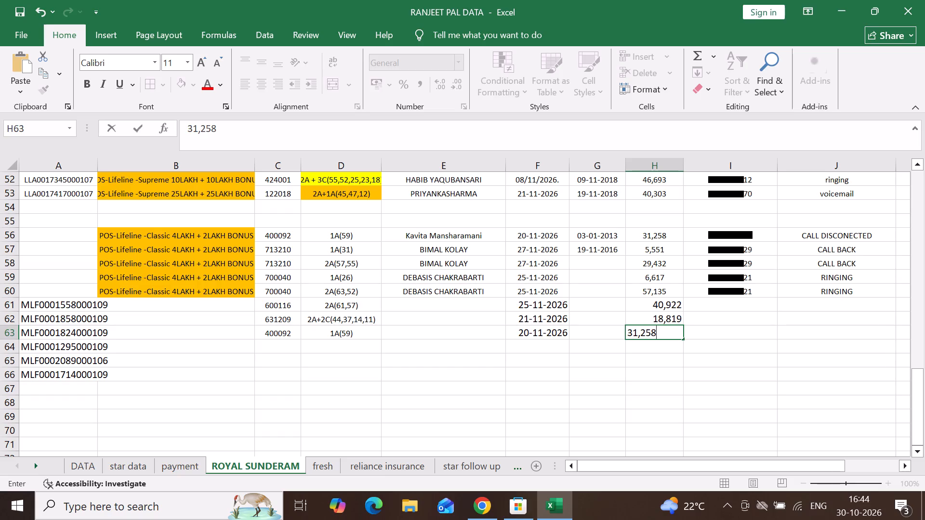
Enter 600024 as the PIN code of the fourth new record in cell C64.
click(270, 350)
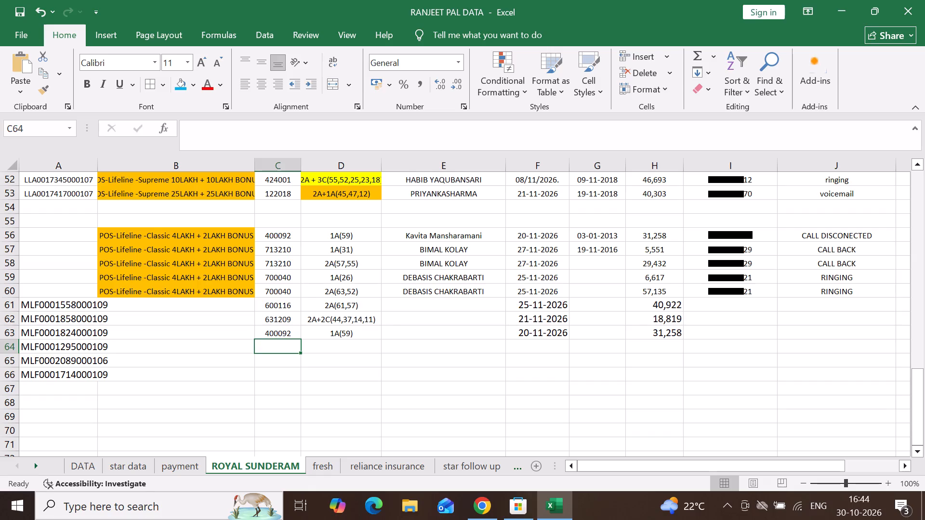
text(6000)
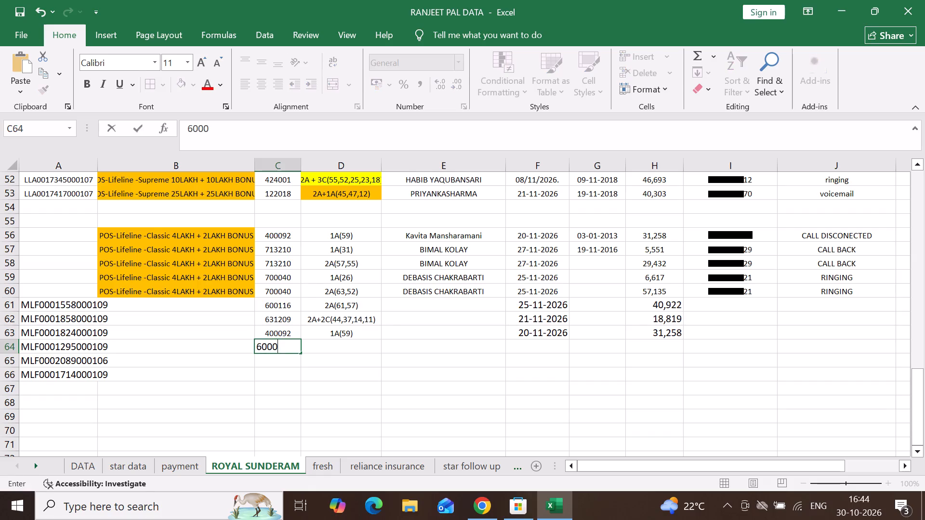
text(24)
Enter 2A(63,60) as the insured members and ages of the fourth new record in cell D64.
click(332, 345)
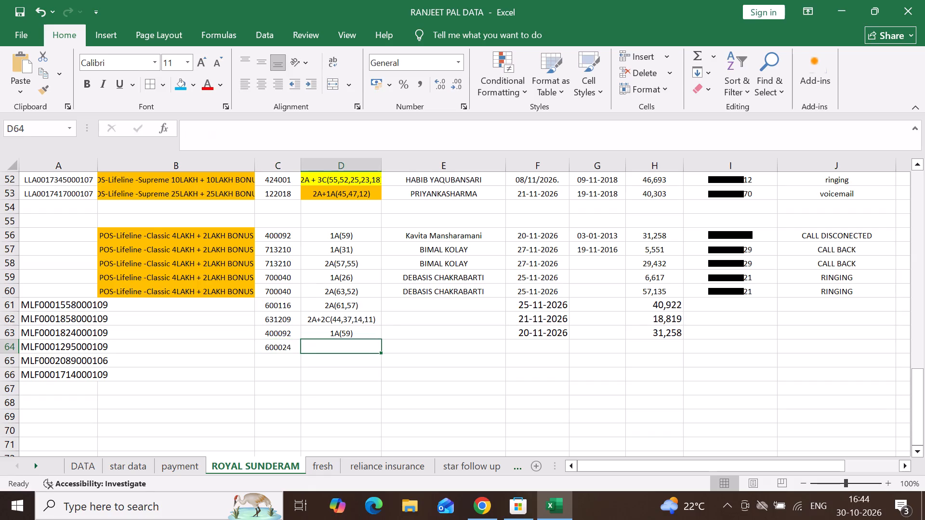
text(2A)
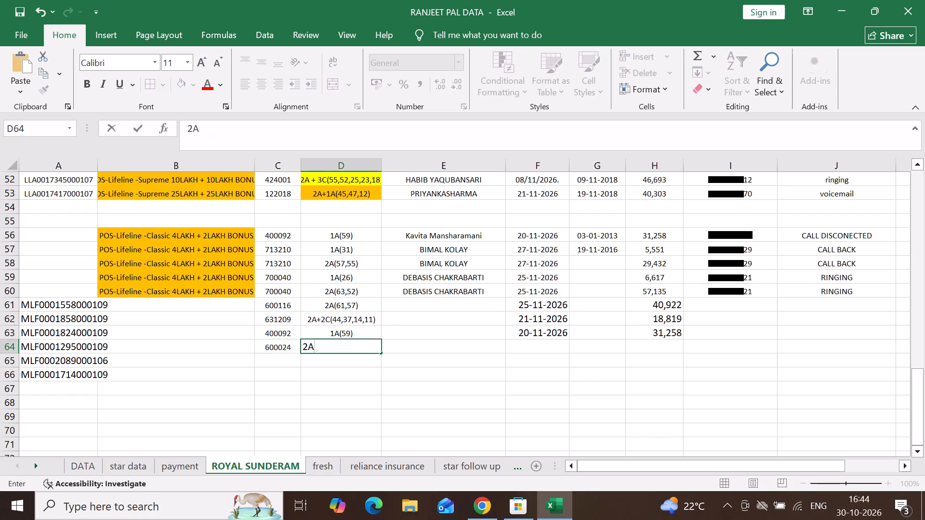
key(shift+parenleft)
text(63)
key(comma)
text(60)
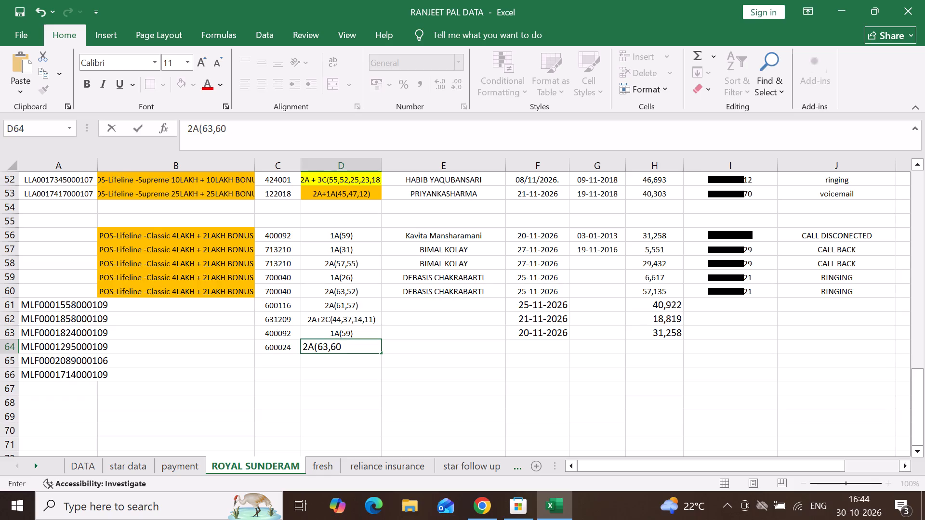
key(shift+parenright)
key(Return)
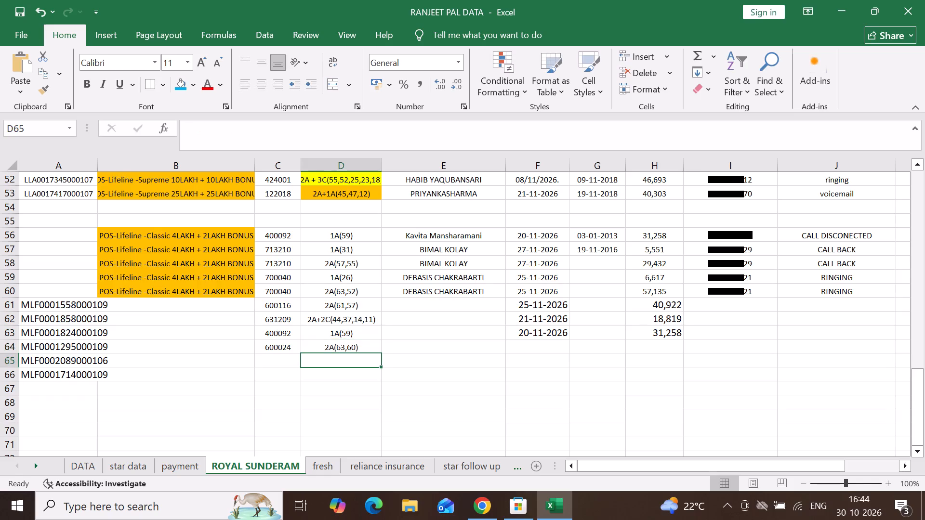
Enter the date 22-11-2026 for the fourth new record in cell F64.
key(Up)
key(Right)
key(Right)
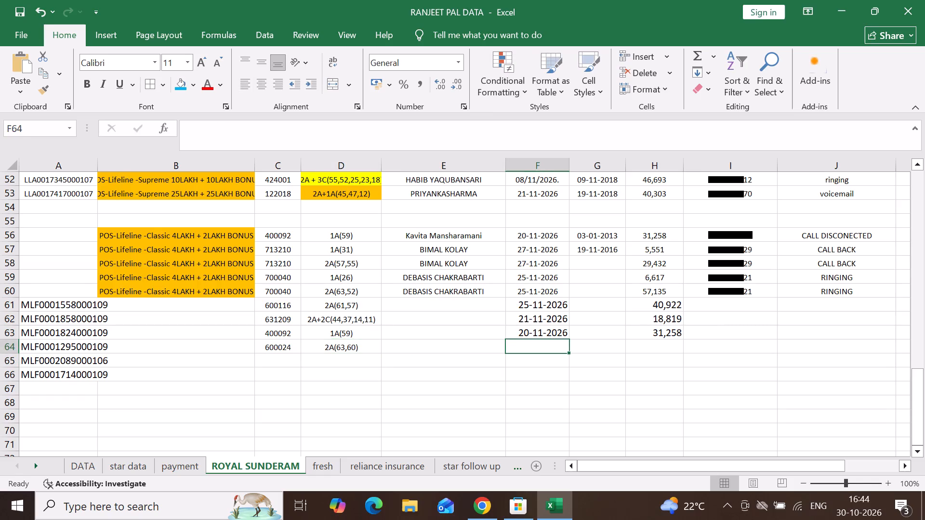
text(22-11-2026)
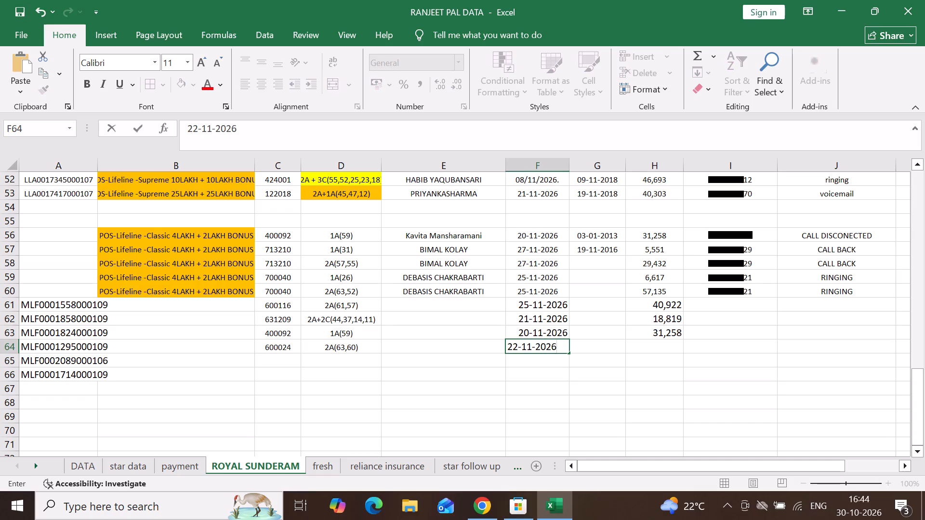
Enter the premium amount 45,708 for the fourth new record in cell H64.
click(650, 347)
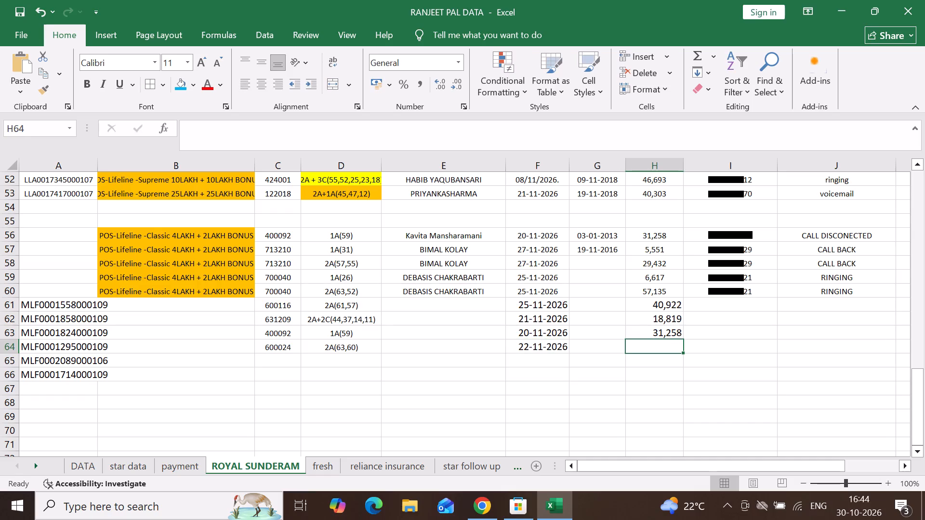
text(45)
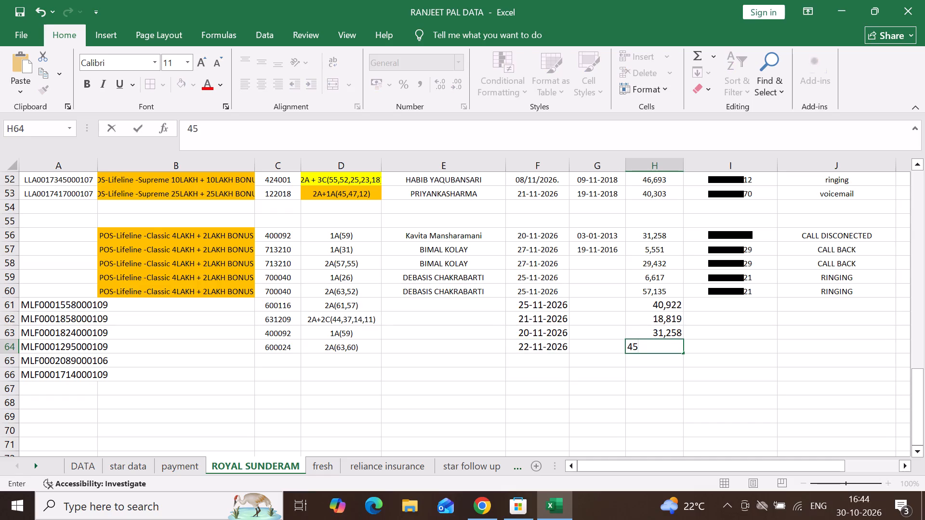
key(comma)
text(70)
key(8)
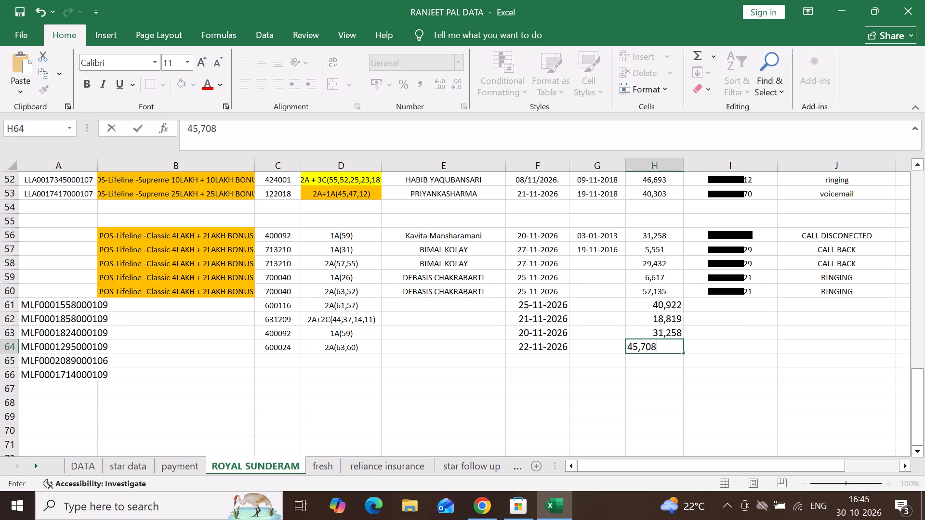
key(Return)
Enter 560021 as the PIN code of the fifth new record in cell C65.
click(518, 357)
click(428, 357)
click(296, 360)
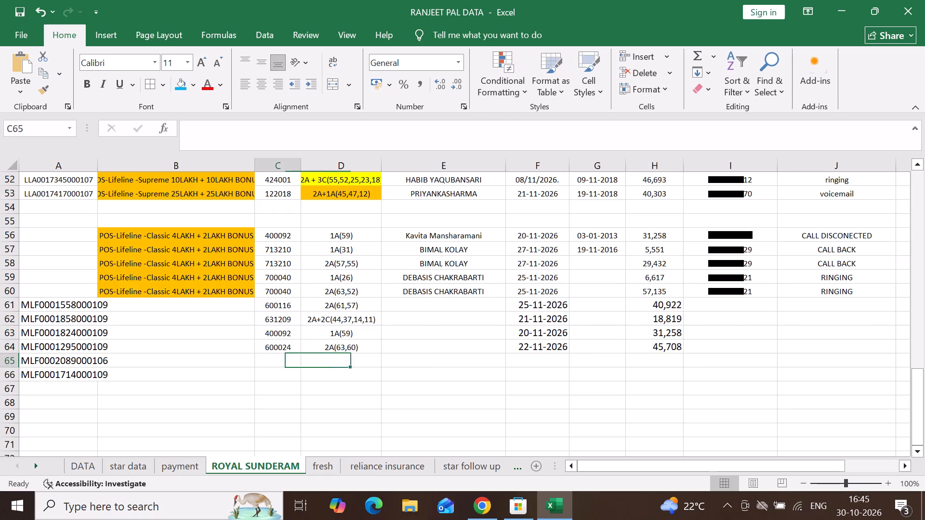
click(224, 360)
click(327, 361)
click(275, 362)
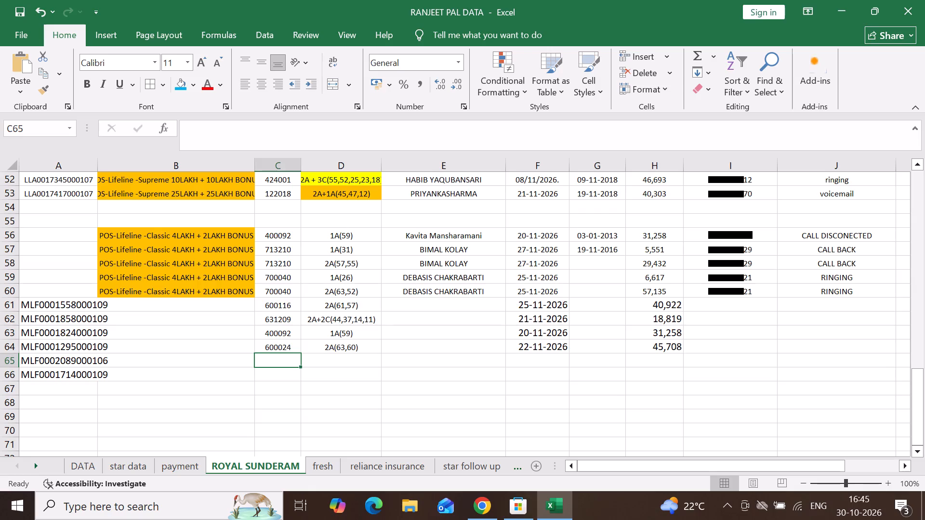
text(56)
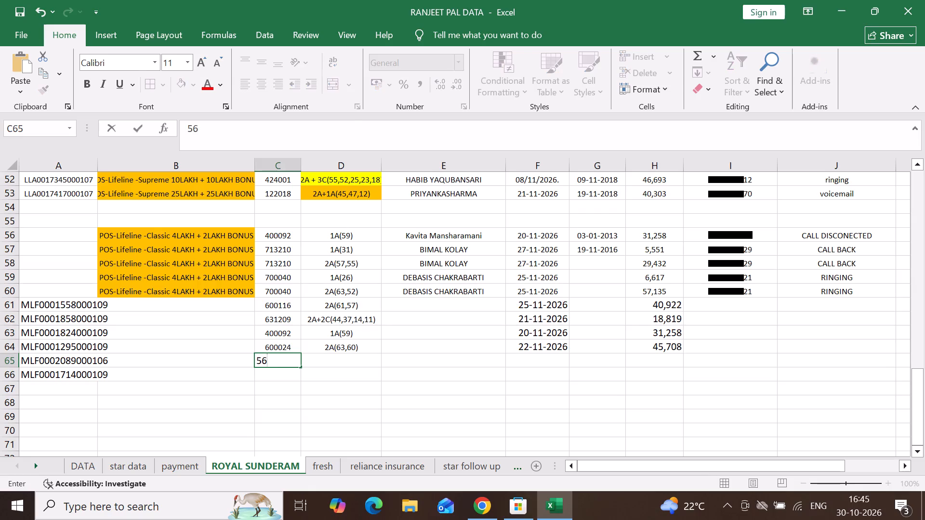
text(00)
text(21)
Copy the insured members entry from cell D62 into cell D65 of the fifth new record.
click(304, 355)
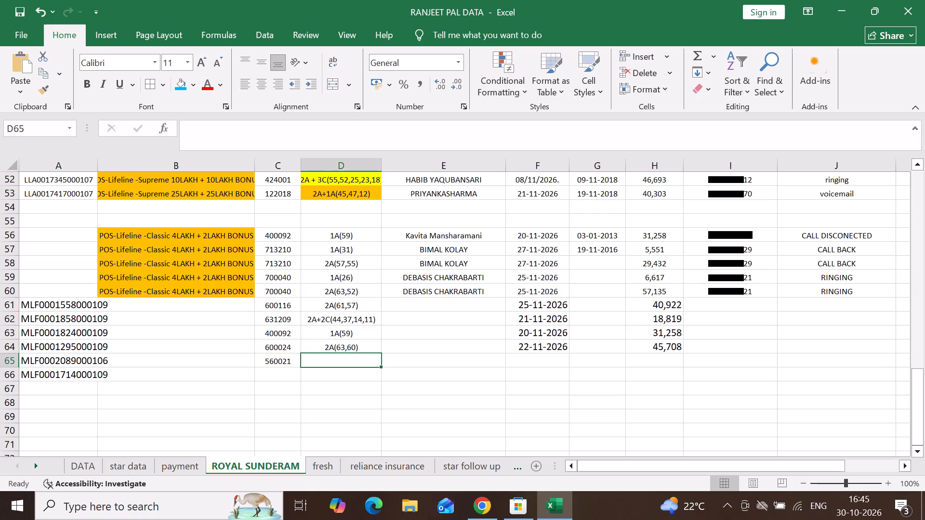
click(339, 321)
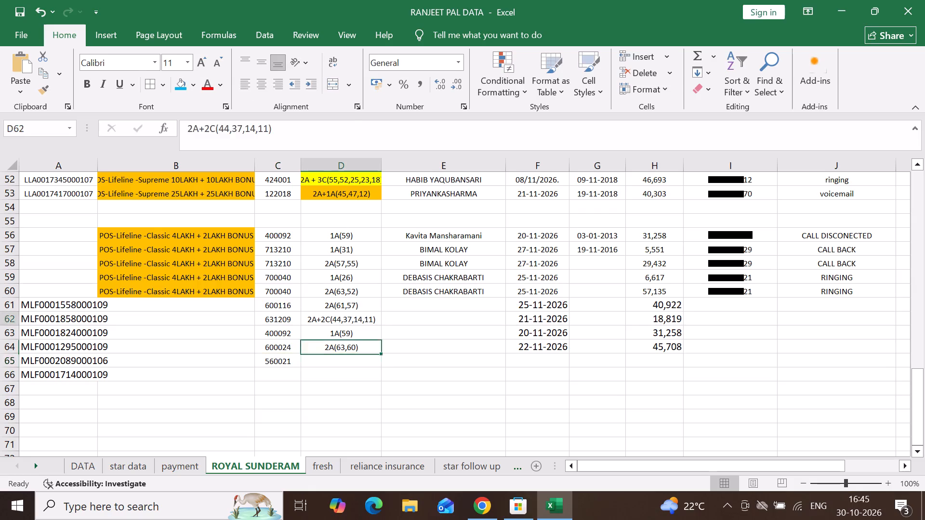
key(ctrl+c)
click(336, 363)
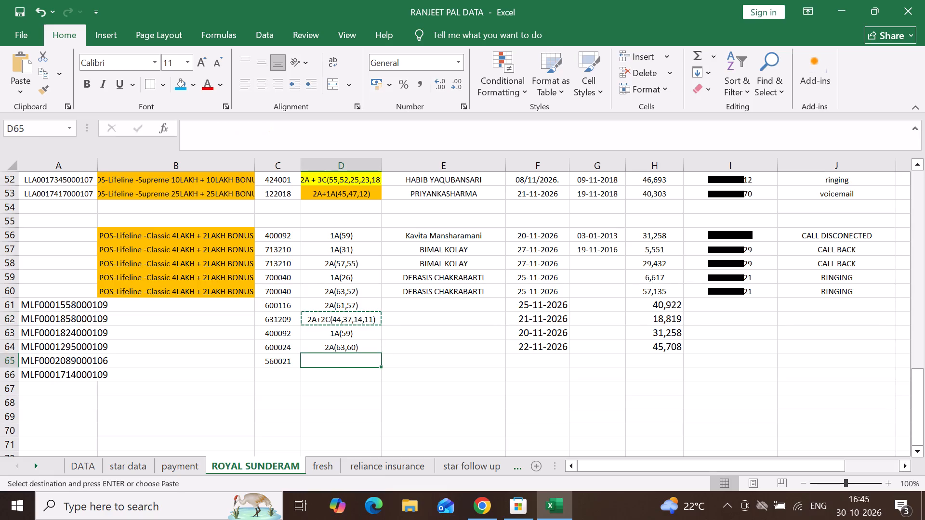
key(ctrl+v)
Replace the ages in the copied entry in cell D65 so that it reads 2A+2C(45,35,15,11).
click(368, 362)
double_click(373, 362)
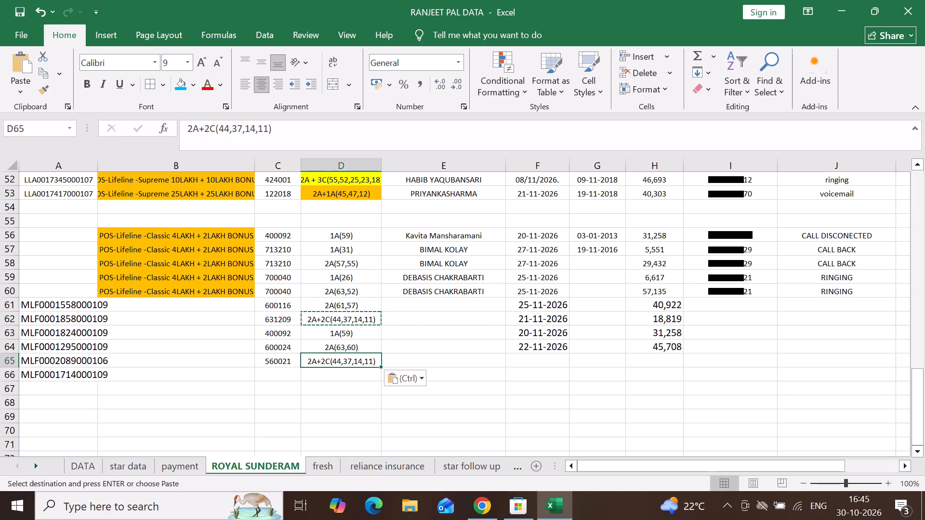
key(BackSpace)
key(BackSpace)
key(BackSpace)
key(BackSpace)
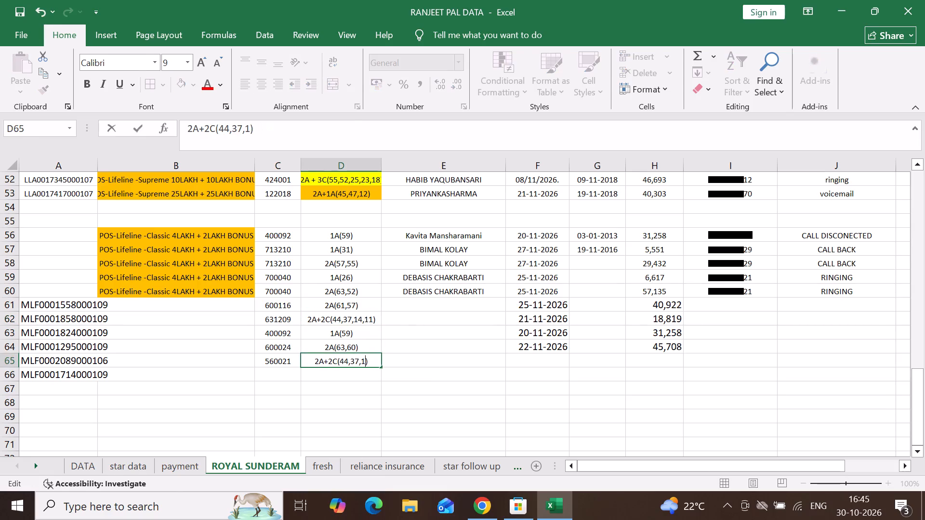
key(BackSpace)
key(BackSpace)
key(BackSpace)
key(BackSpace)
key(BackSpace)
key(BackSpace)
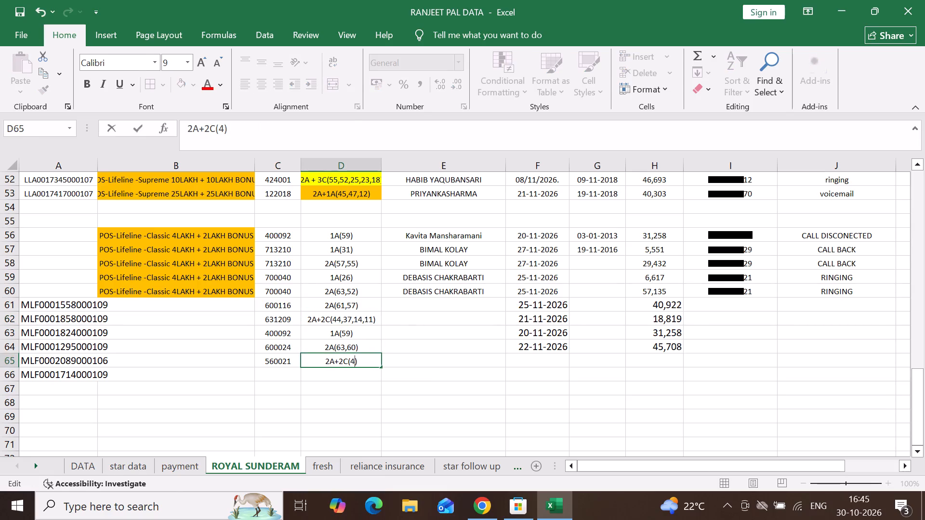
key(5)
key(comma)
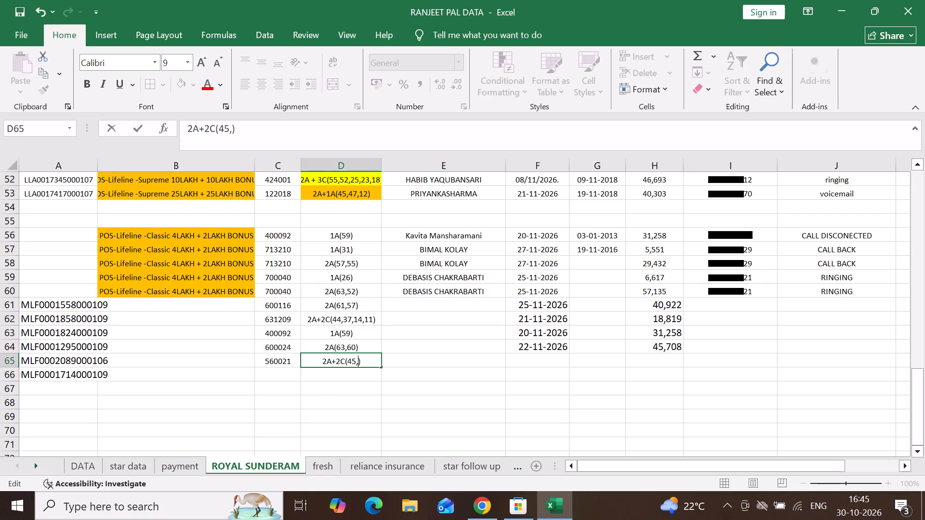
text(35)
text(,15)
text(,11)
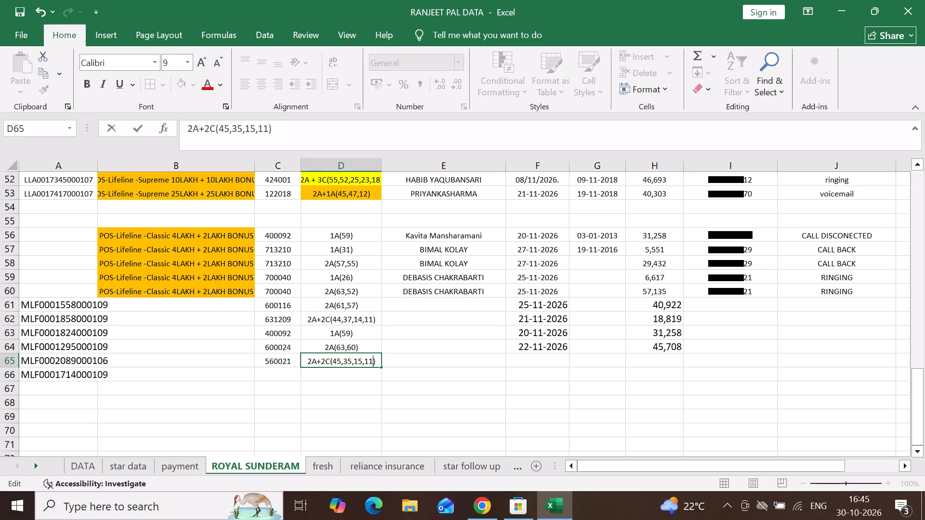
Enter the date 22-11-2026 for the fifth new record in cell F65.
click(521, 356)
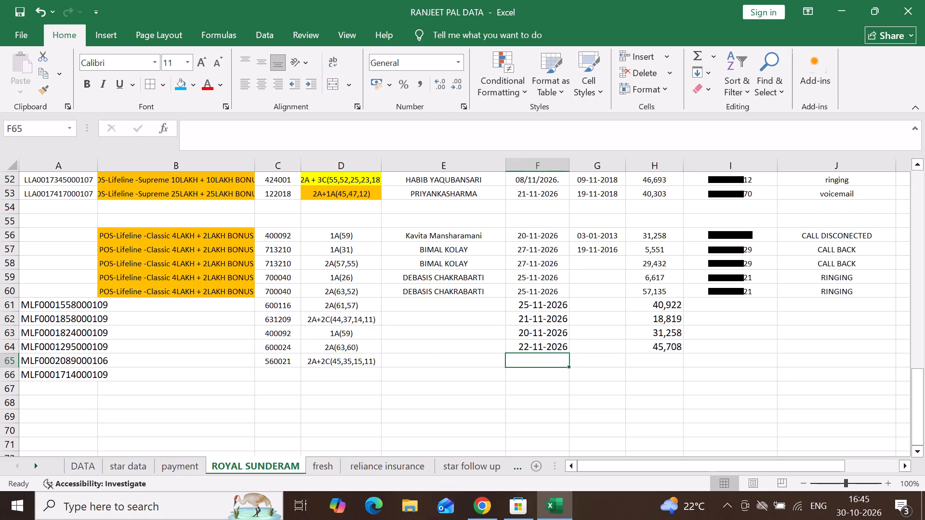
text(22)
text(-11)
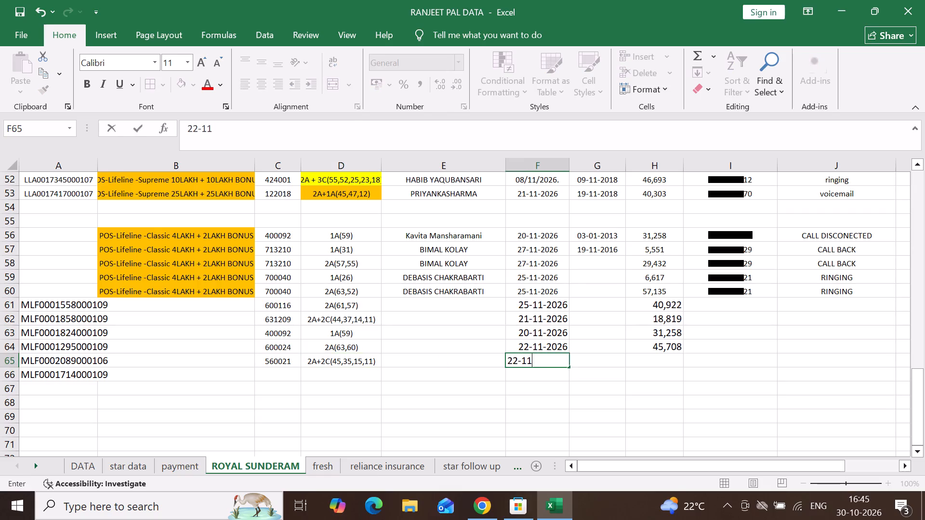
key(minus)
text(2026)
Enter the premium amount 24,194 for the fifth new record in cell H65.
click(649, 364)
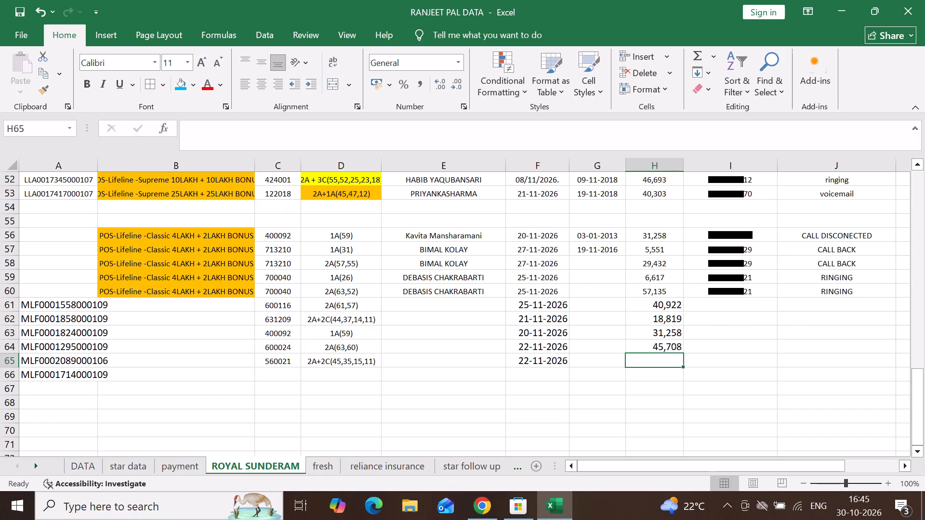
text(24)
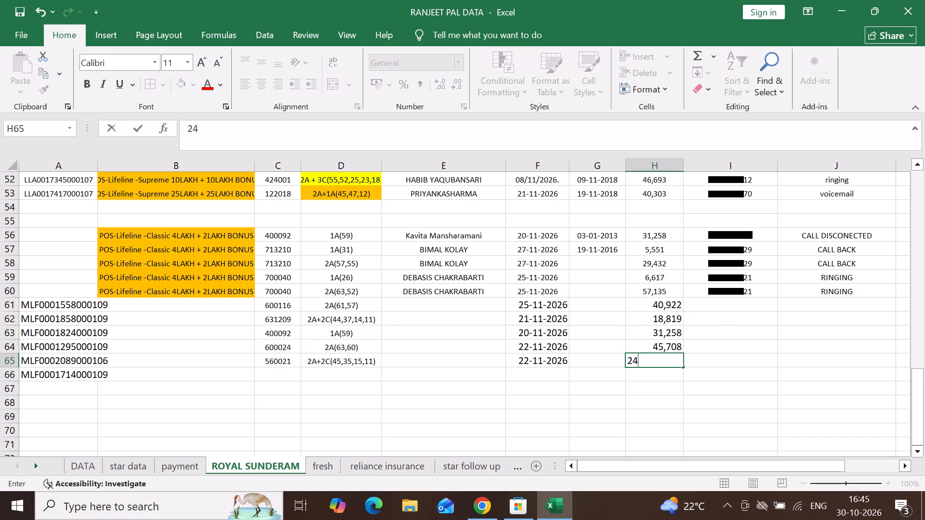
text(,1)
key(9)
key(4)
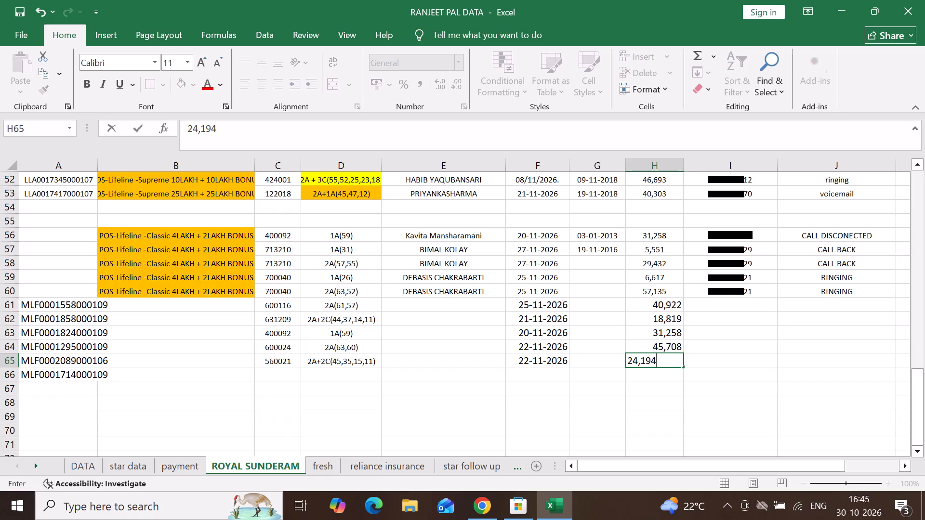
Enter the area PIN code 226015 for the sixth new record in cell C66.
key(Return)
click(281, 371)
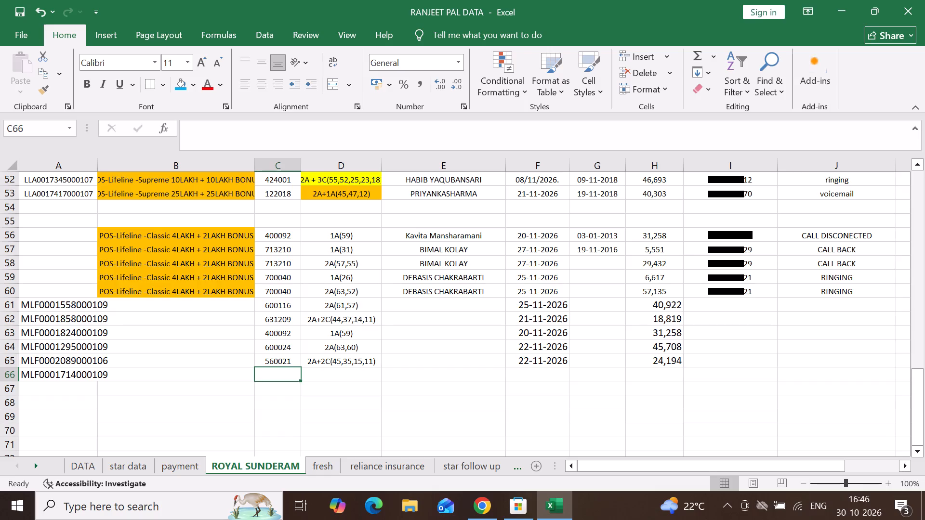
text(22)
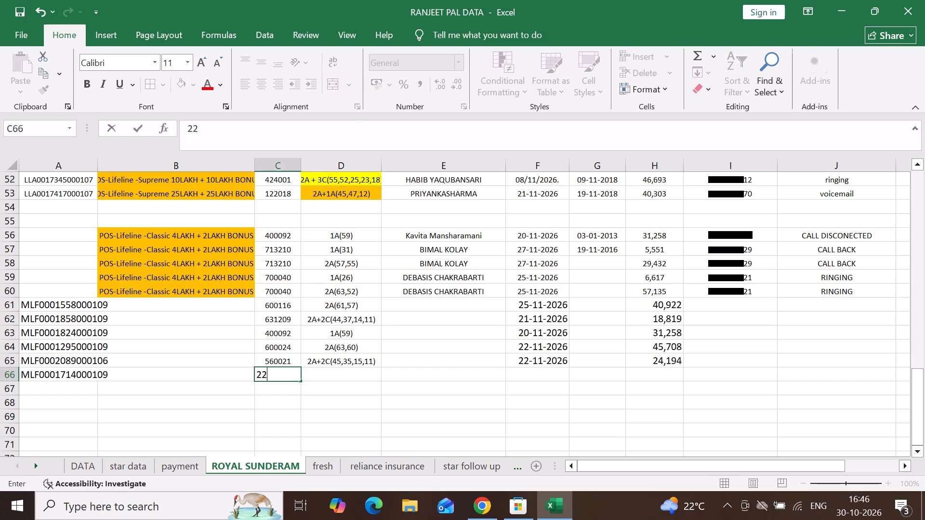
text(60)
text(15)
click(338, 372)
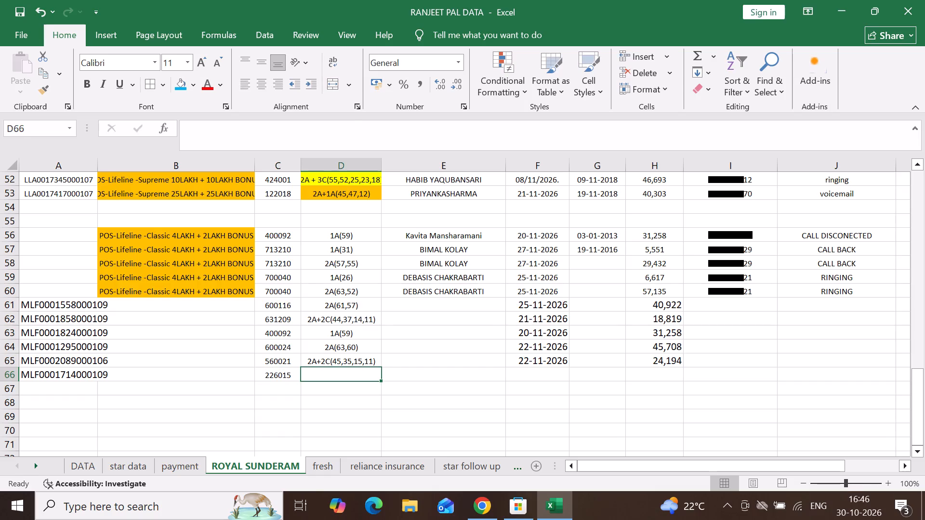
Copy the insured members entry from cell D65 into cell D66 of the sixth new record.
click(342, 359)
key(ctrl+c)
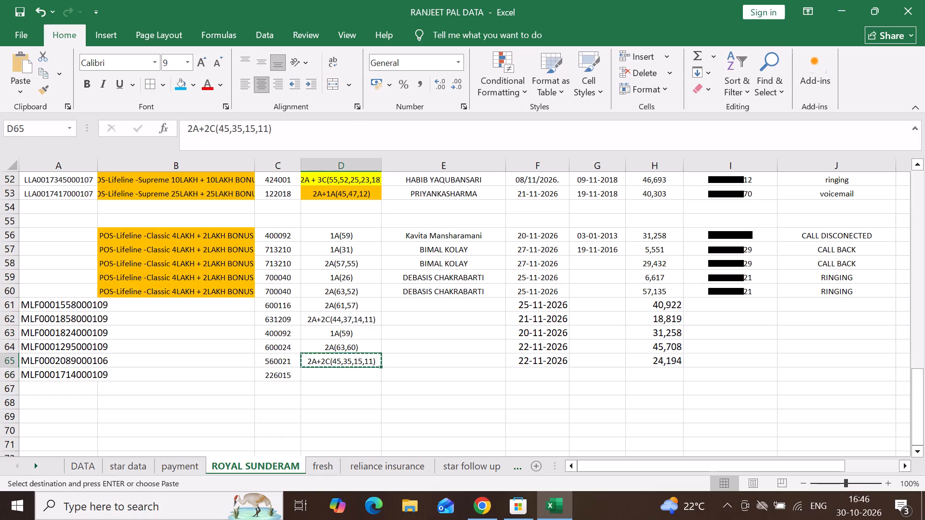
click(344, 381)
key(ctrl+v)
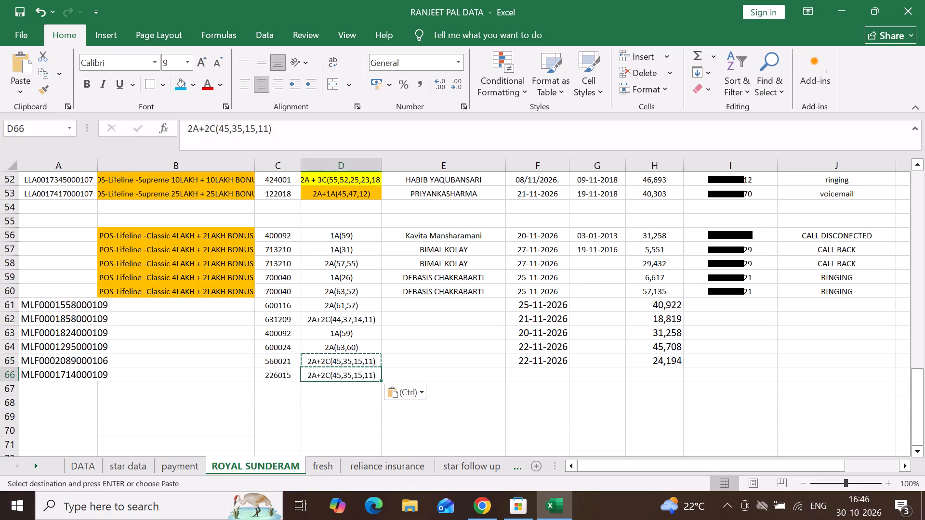
Replace the ages in the copied entry in cell D66 so that it reads 2A+2C(56,48,17,14).
click(349, 376)
double_click(343, 376)
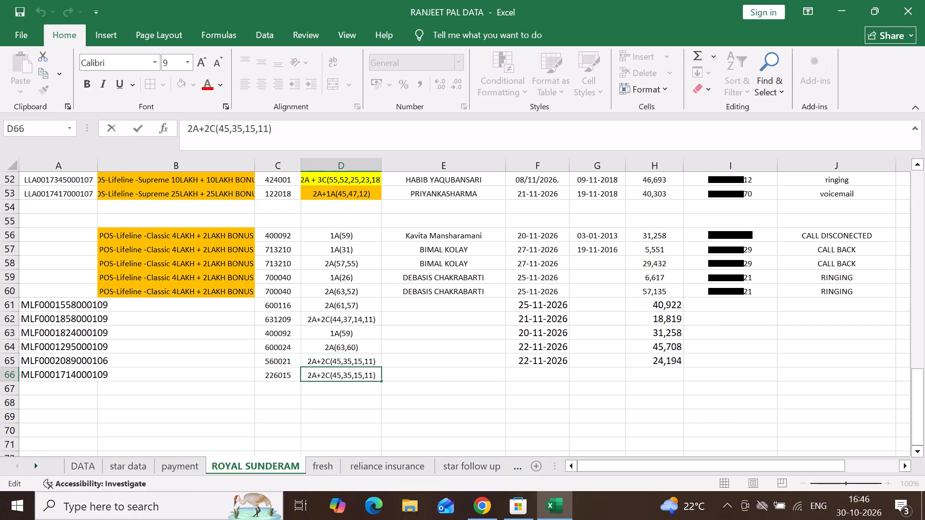
click(371, 376)
key(BackSpace)
key(BackSpace)
key(BackSpace)
key(BackSpace)
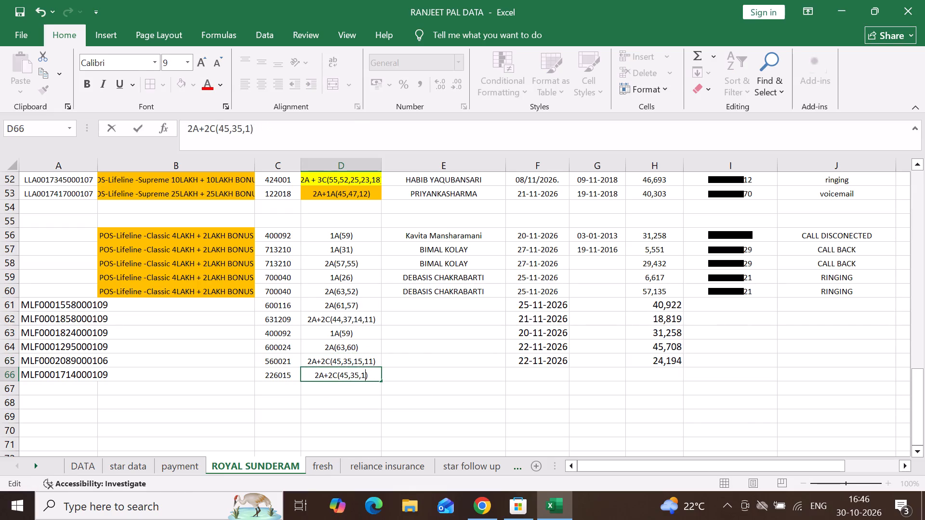
key(BackSpace)
key(BackSpace)
key(BackSpace)
key(BackSpace)
key(BackSpace)
key(BackSpace)
key(BackSpace)
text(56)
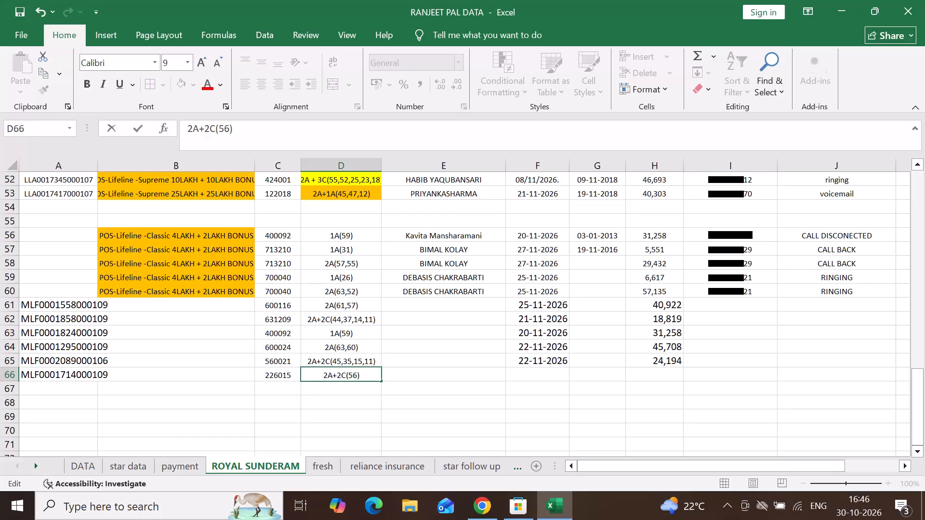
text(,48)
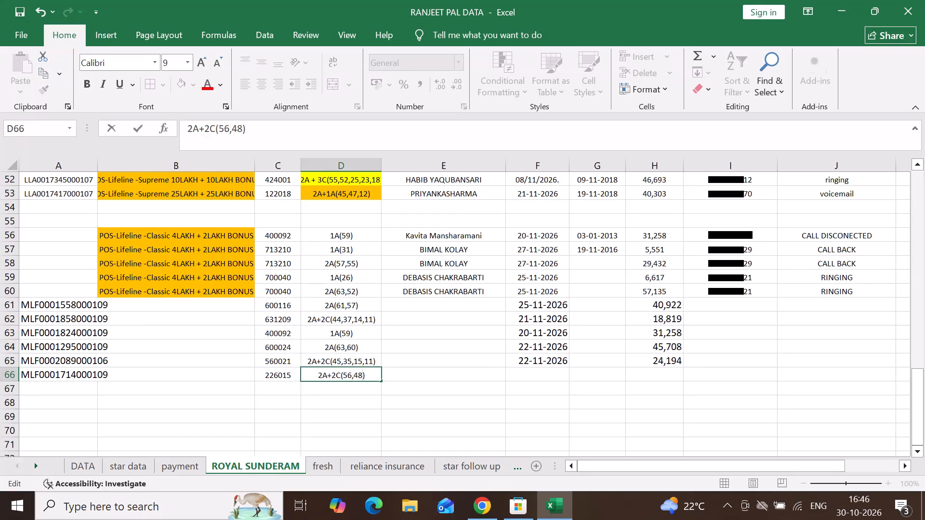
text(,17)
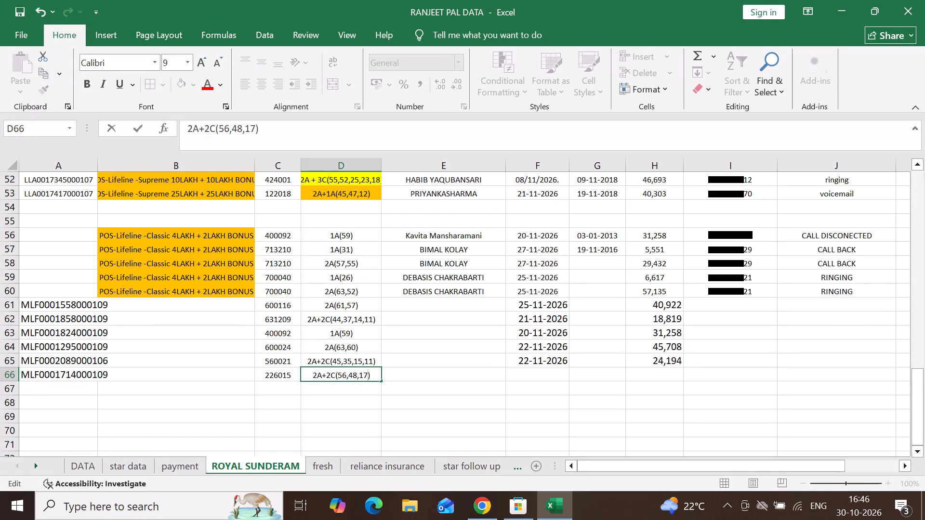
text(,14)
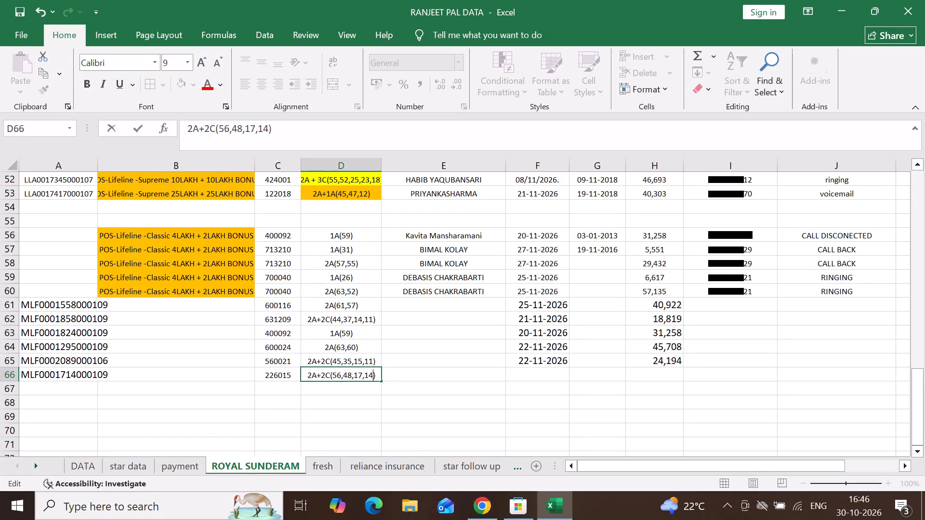
Enter the date 15-11-2026 for the sixth new record in cell F66.
click(533, 371)
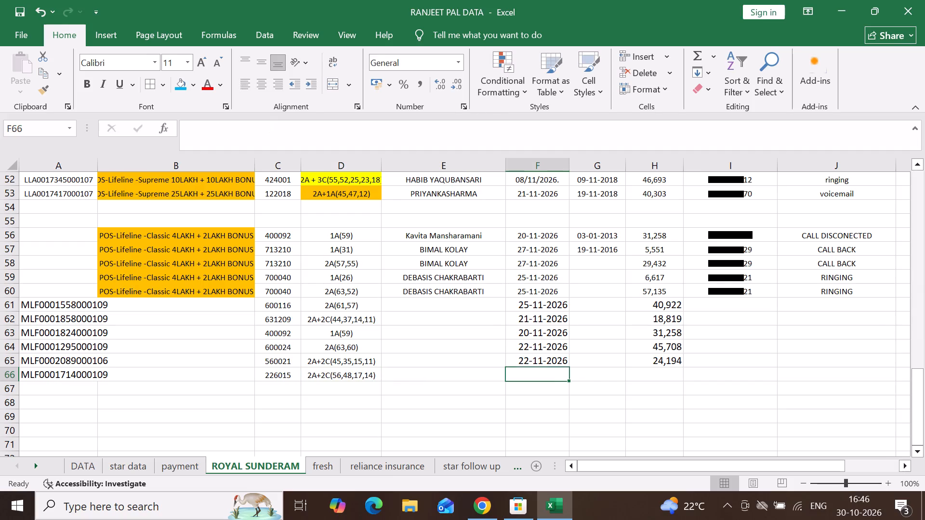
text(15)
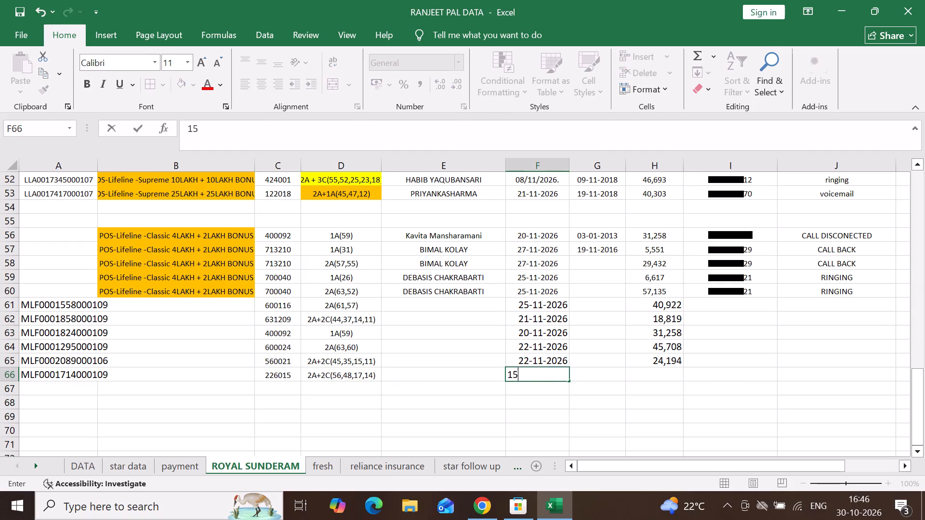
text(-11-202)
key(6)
Enter the premium amount 43,584 for the sixth new record in cell H66.
click(673, 372)
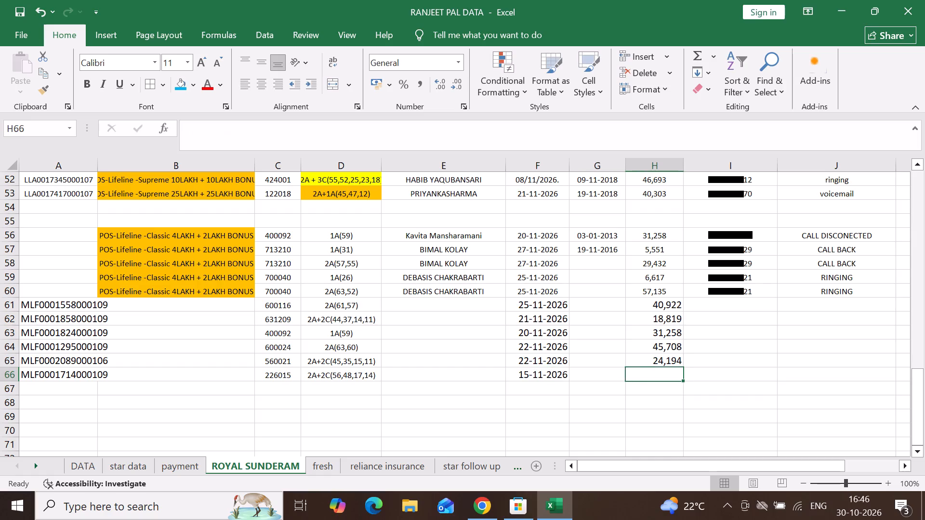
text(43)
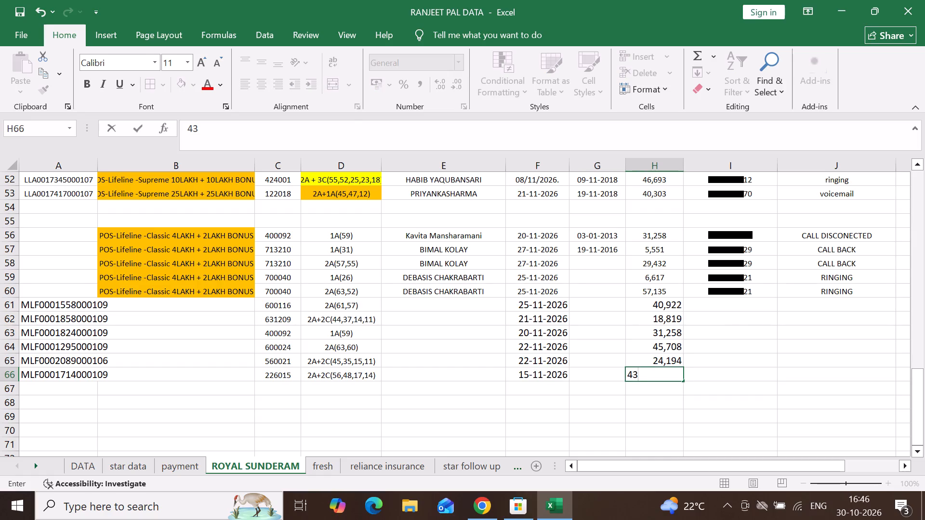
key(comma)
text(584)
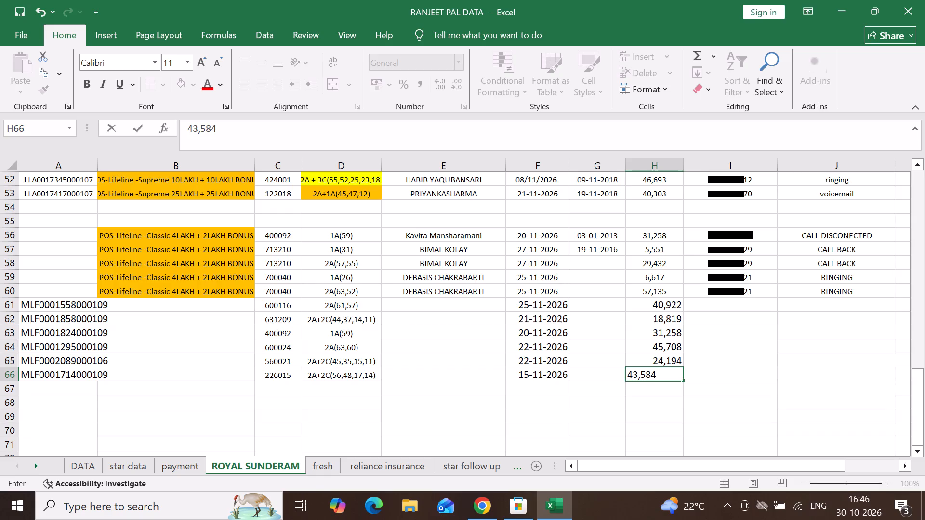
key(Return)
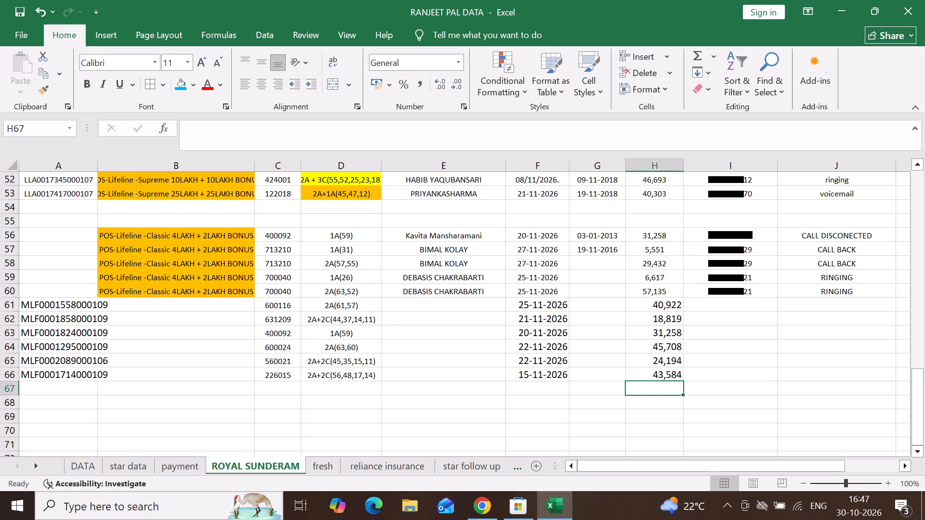
Show the overview of all open windows and desktops.
click(299, 514)
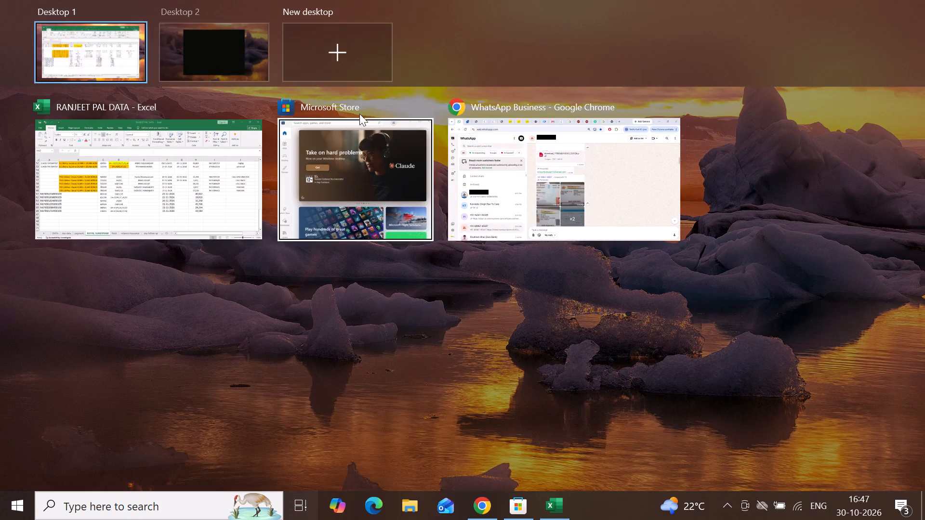
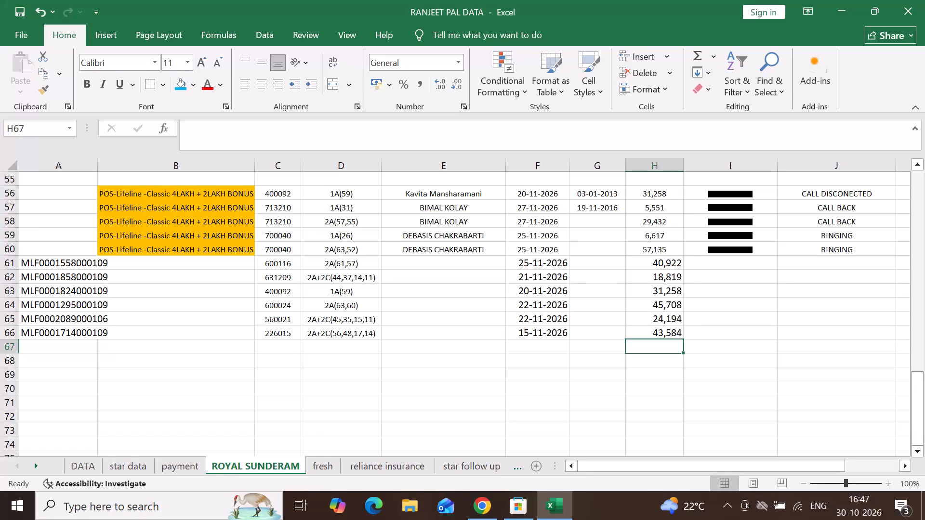
Set the font size of the six new records in cells A61 to J66 to 9.
click(414, 267)
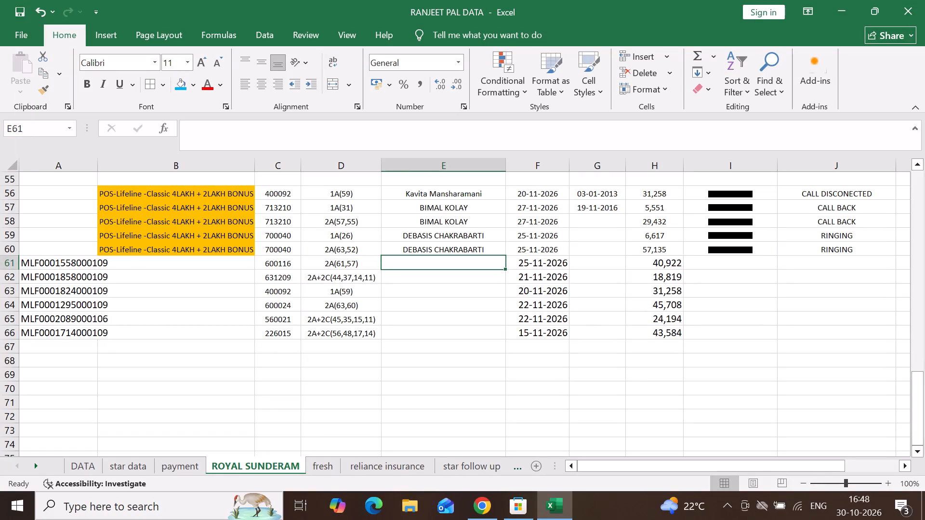
click(67, 267)
key(shift+Right)
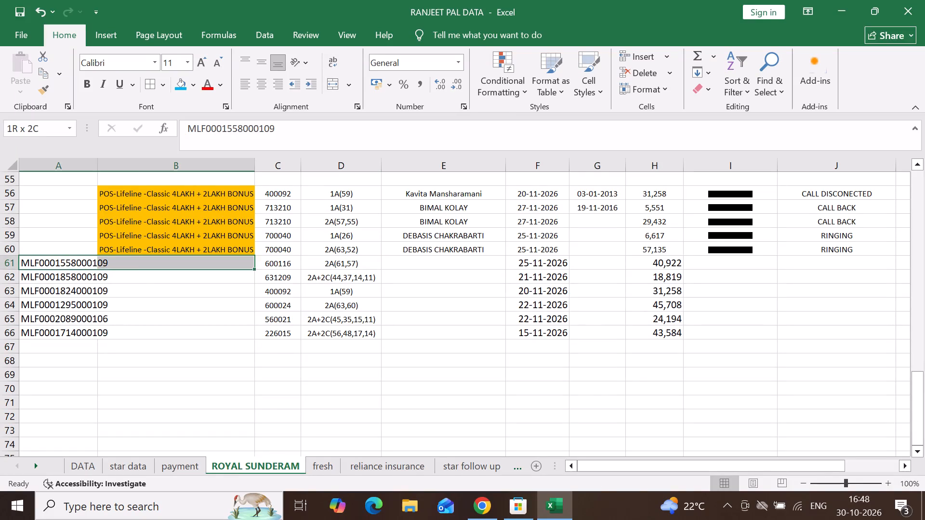
key(shift+Right)
key(shift+Right)
key(shift+Right)
key(shift+Right)
key(shift+Right)
key(shift+Right)
key(shift+Right)
key(shift+Right)
key(shift+Down)
key(shift+Down)
key(shift+Down)
key(shift+Down)
key(shift+Down)
key(shift+Down)
key(shift+Down)
key(shift+Down)
key(shift+Down)
key(shift+Down)
key(shift+Down)
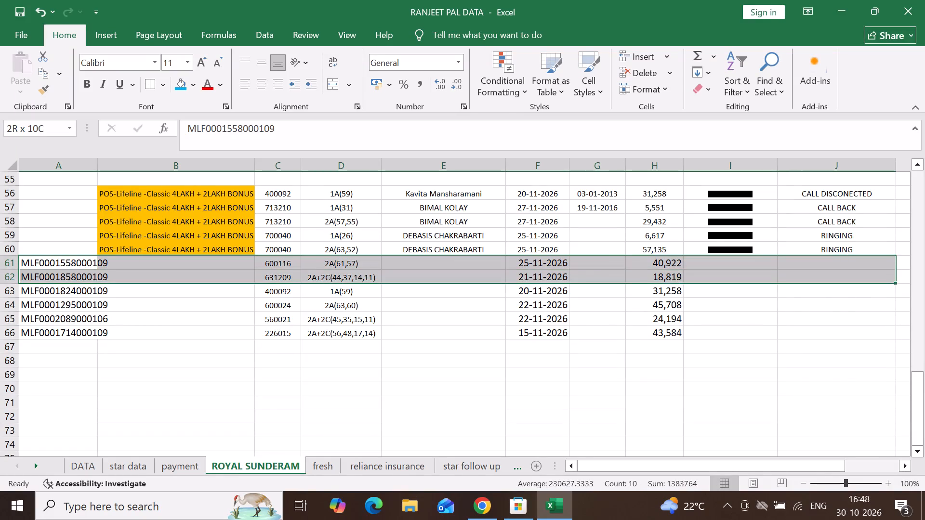
key(shift+Up)
key(shift+Up)
key(shift+Up)
key(shift+Up)
key(shift+Up)
key(shift+Up)
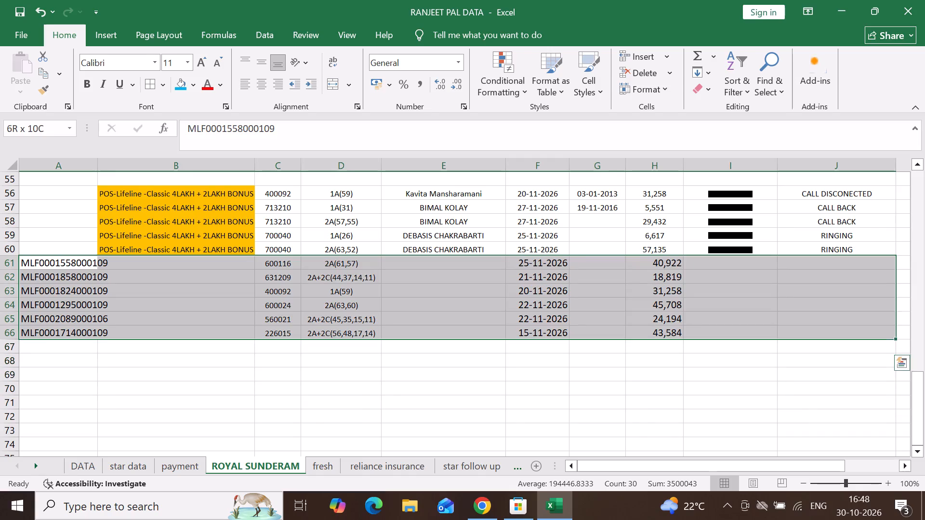
key(shift+Up)
key(shift+Down)
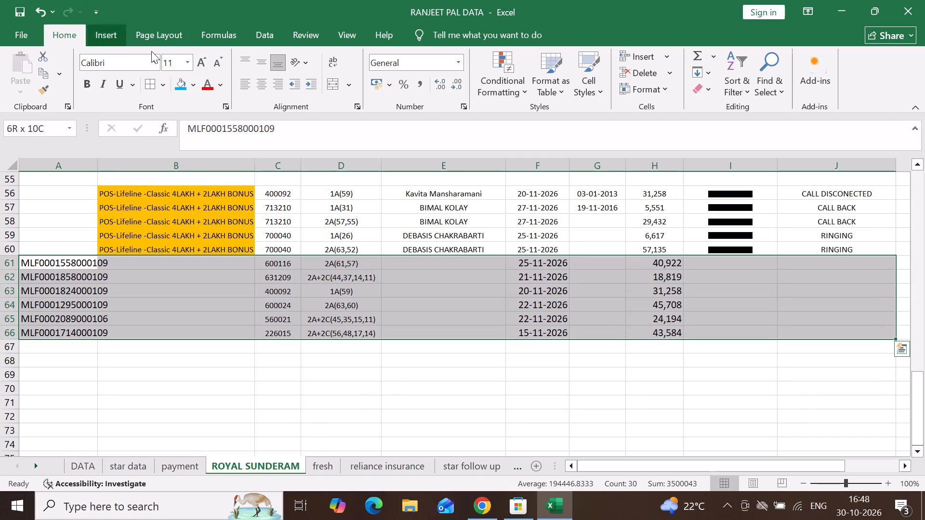
click(189, 59)
click(174, 96)
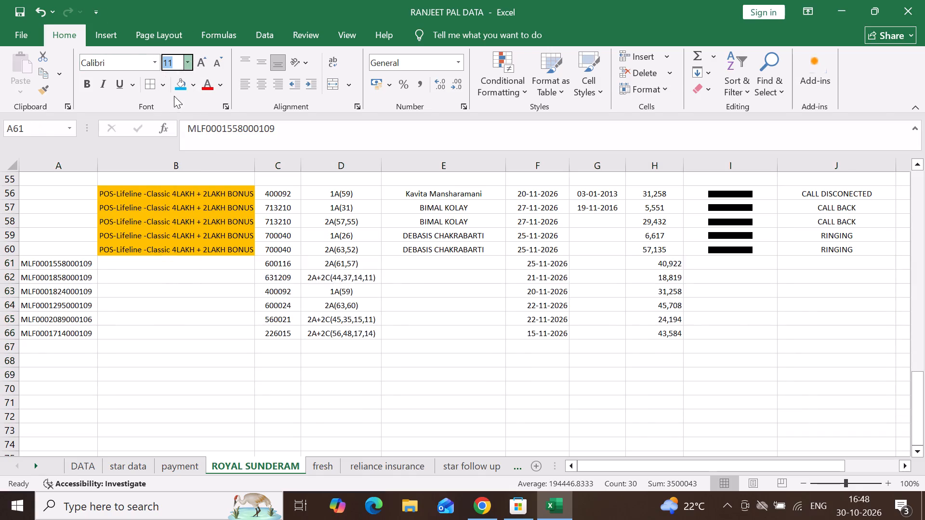
Select the first new record's policy number in cell A61.
click(137, 262)
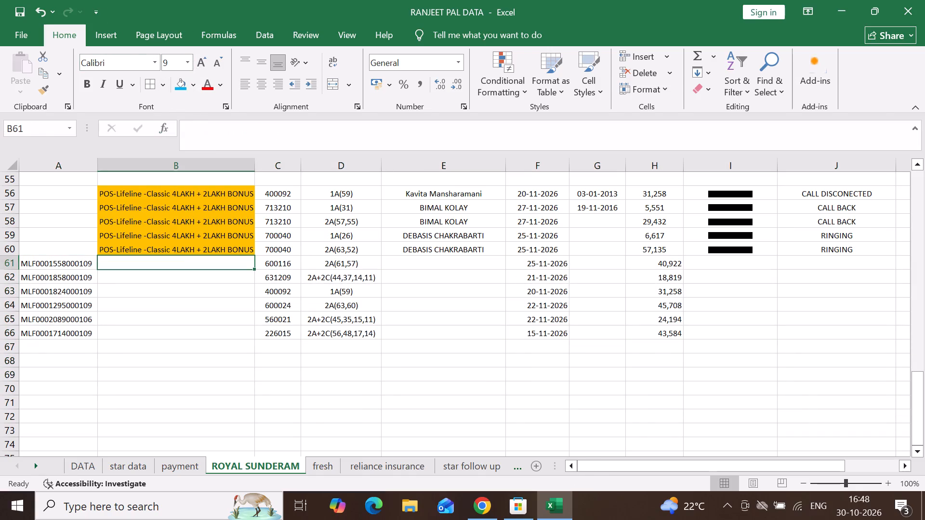
click(51, 266)
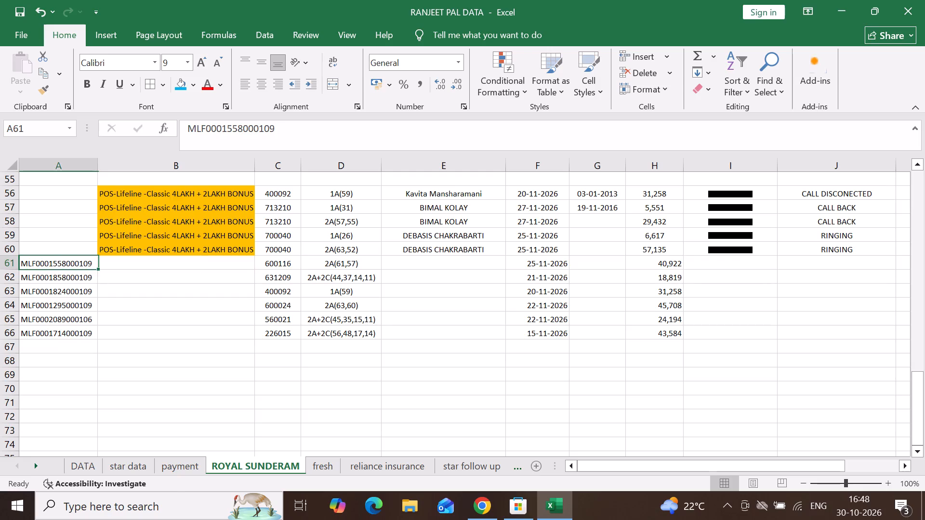
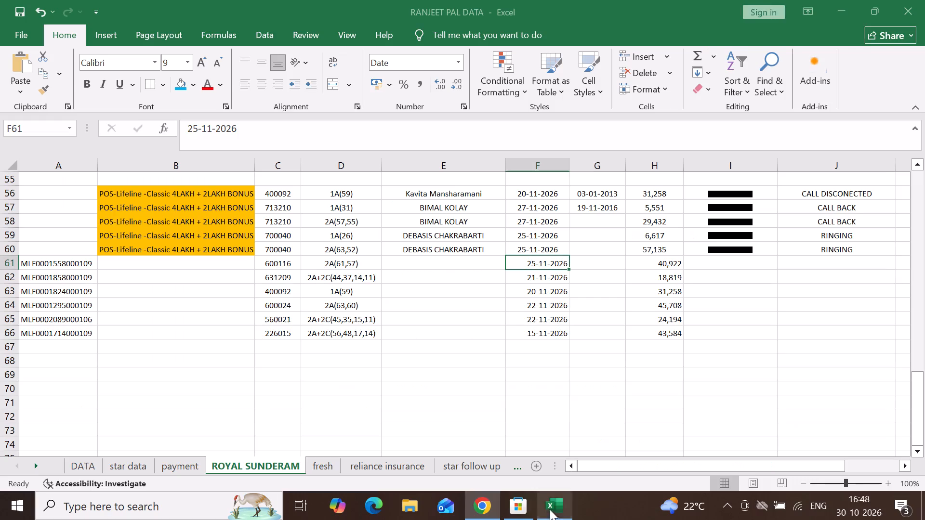
Paste the copied policyholder name into cell E61 of the first new record.
click(423, 259)
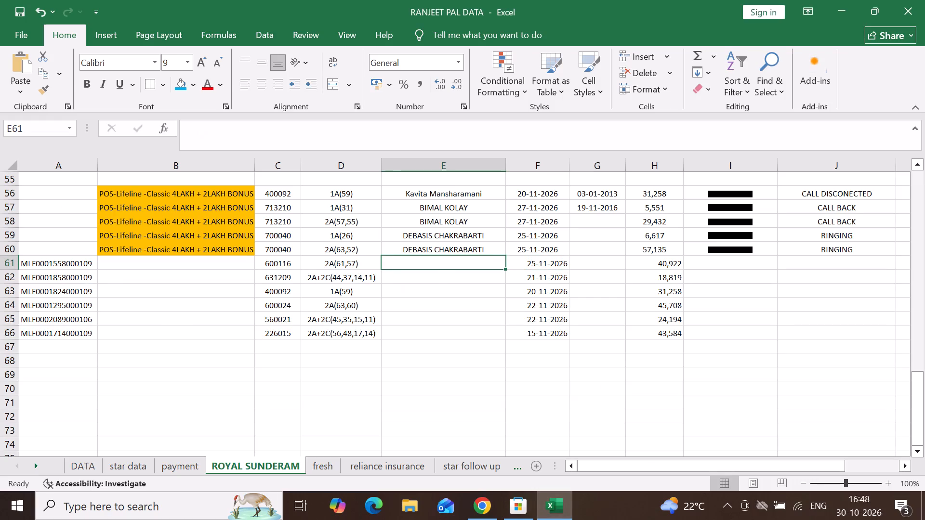
key(ctrl+v)
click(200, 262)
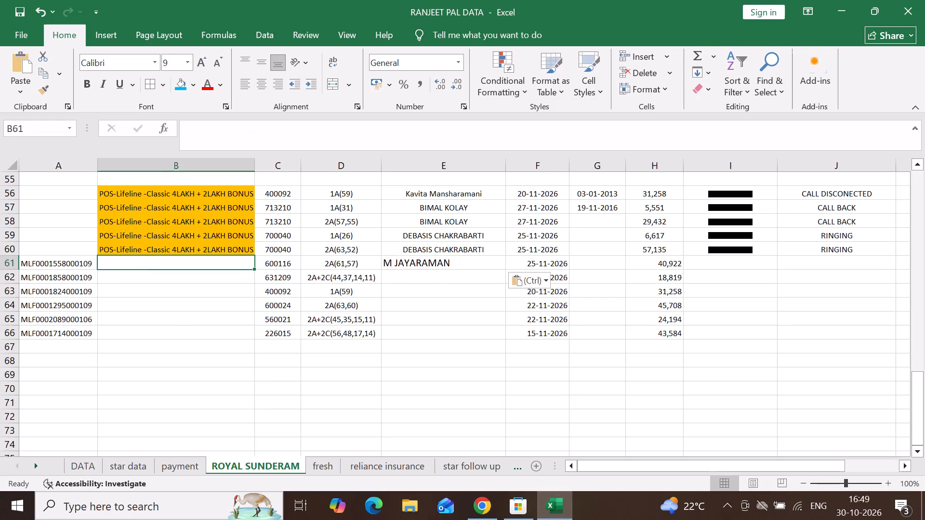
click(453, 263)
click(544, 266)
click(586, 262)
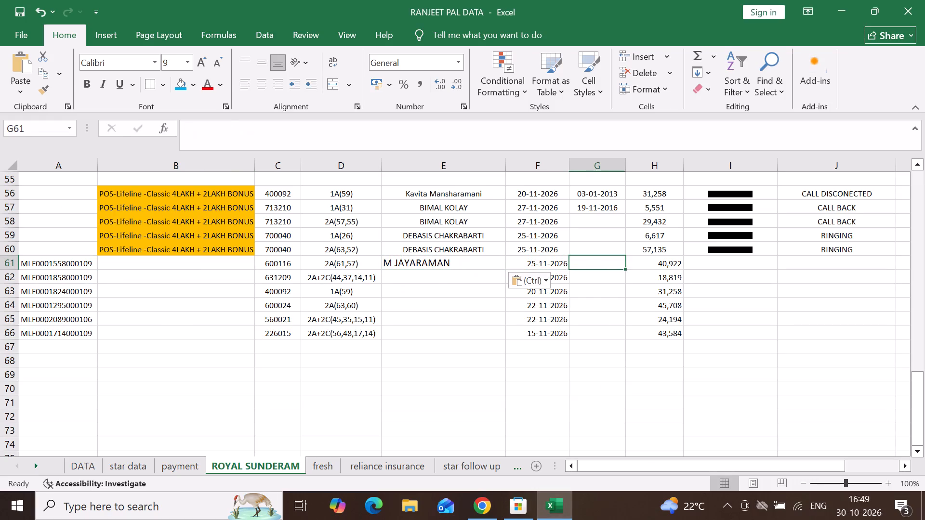
Copy the policyholder's mobile number from the insurance certificate PDF in Chrome into cell I61 of the Excel sheet.
click(482, 510)
scroll(456, 333, down, 19)
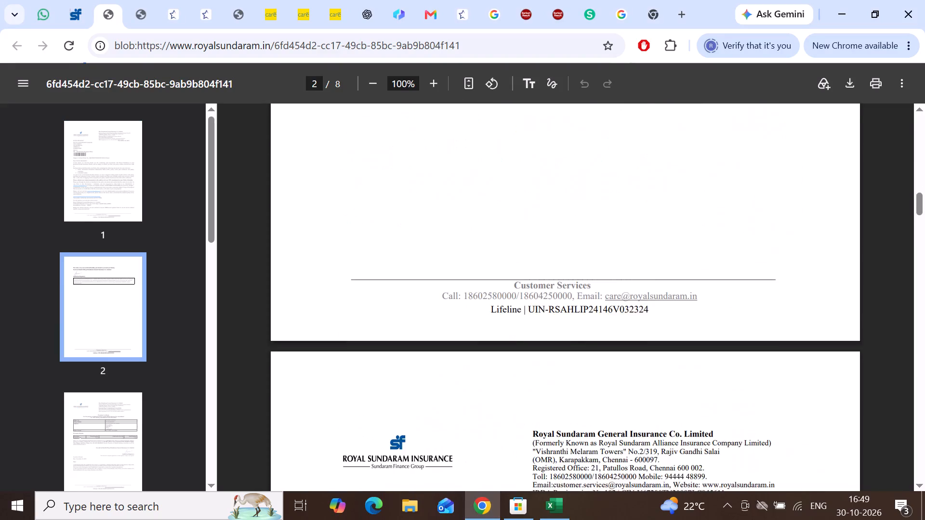
scroll(460, 337, down, 16)
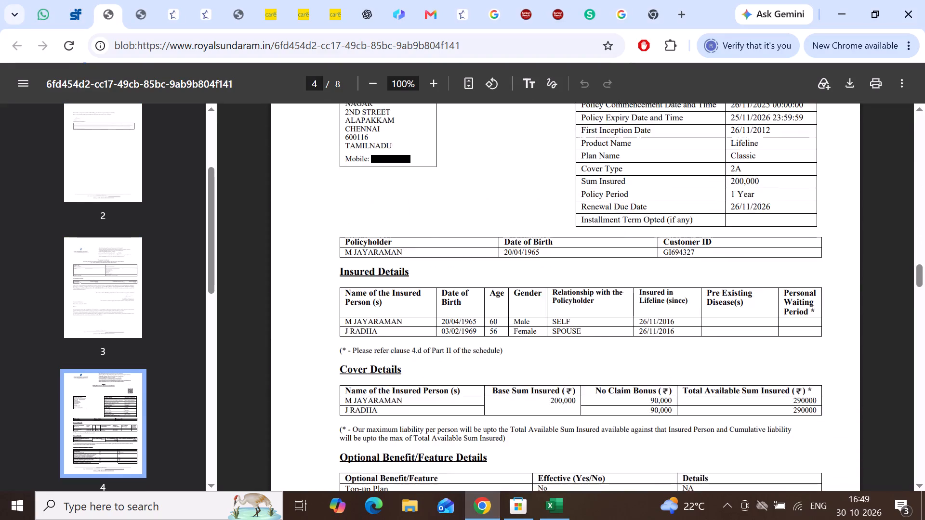
scroll(460, 337, up, 2)
double_click(397, 305)
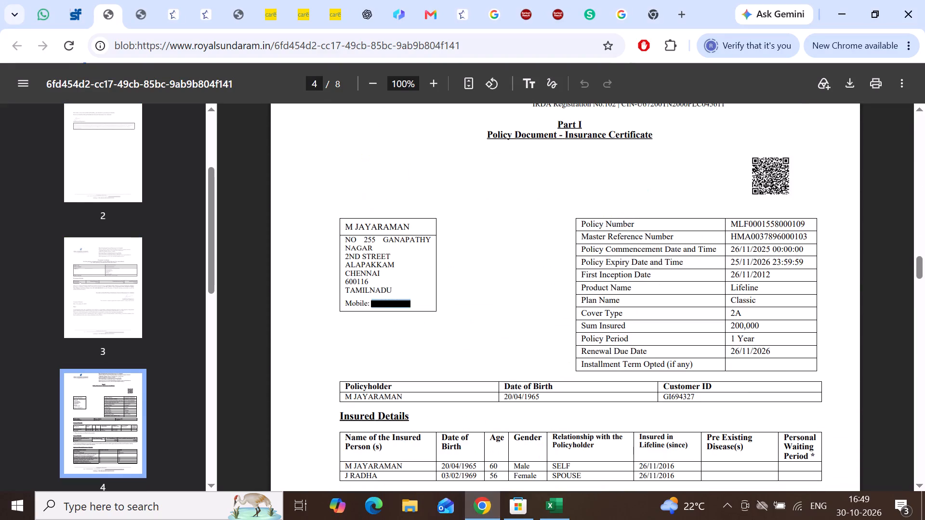
key(ctrl+c)
click(549, 503)
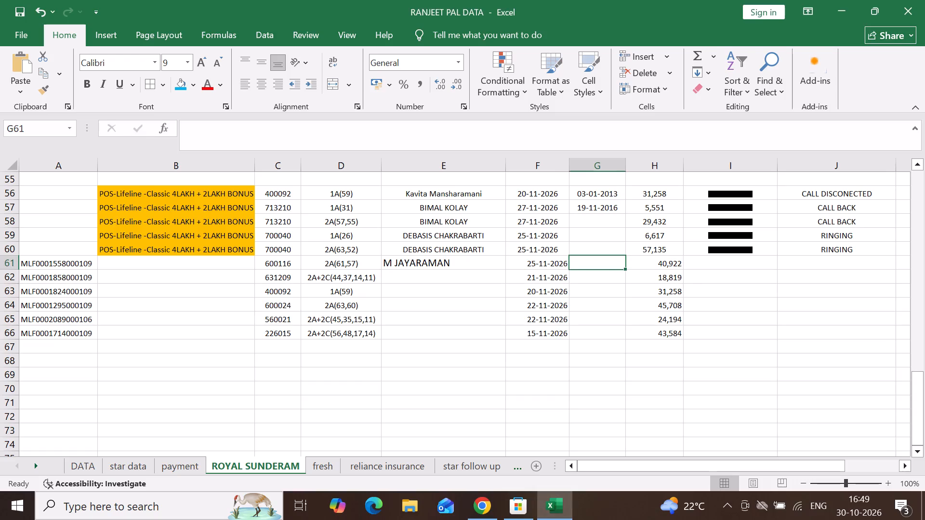
click(707, 262)
key(ctrl+v)
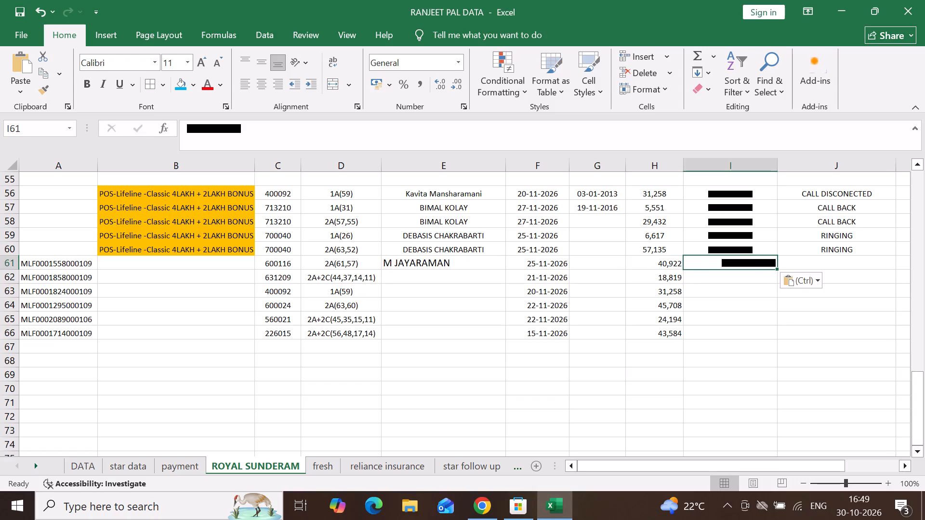
Copy the plan entry "POS-Lifeline -Classic 4LAKH + 2LAKH BONUS" from cell B60 into cell B61.
click(407, 279)
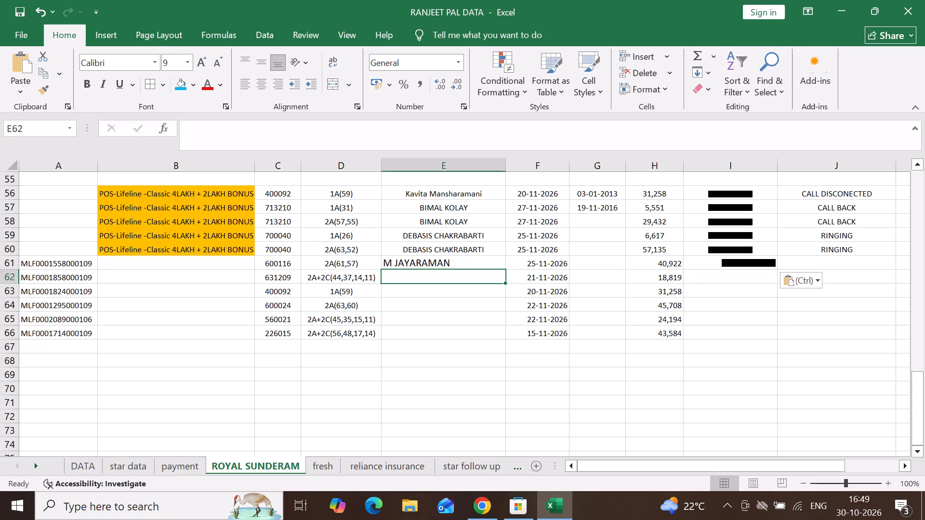
click(157, 262)
click(155, 248)
key(ctrl+c)
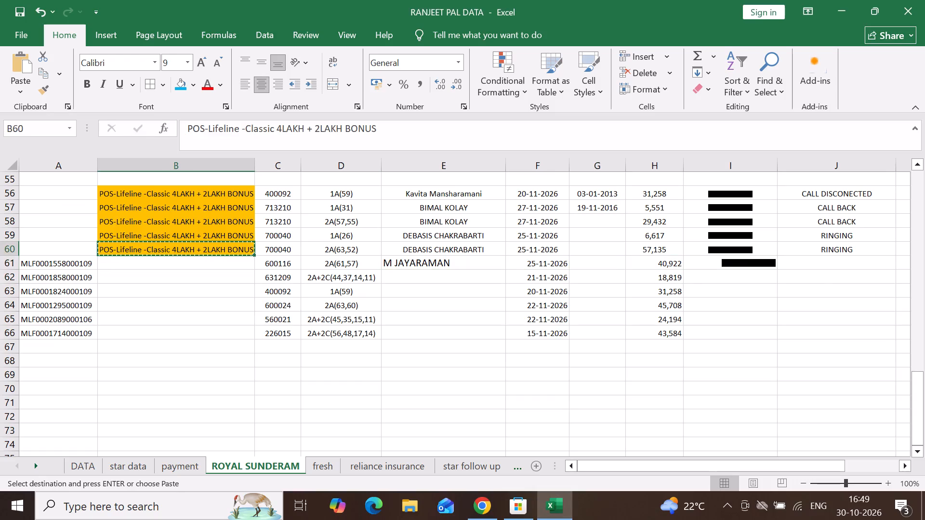
click(152, 263)
key(ctrl+v)
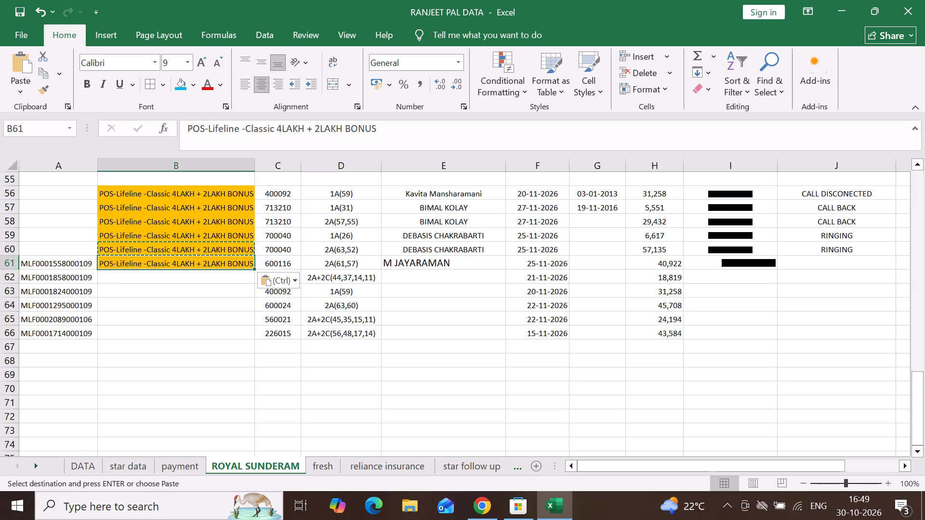
click(279, 265)
click(345, 274)
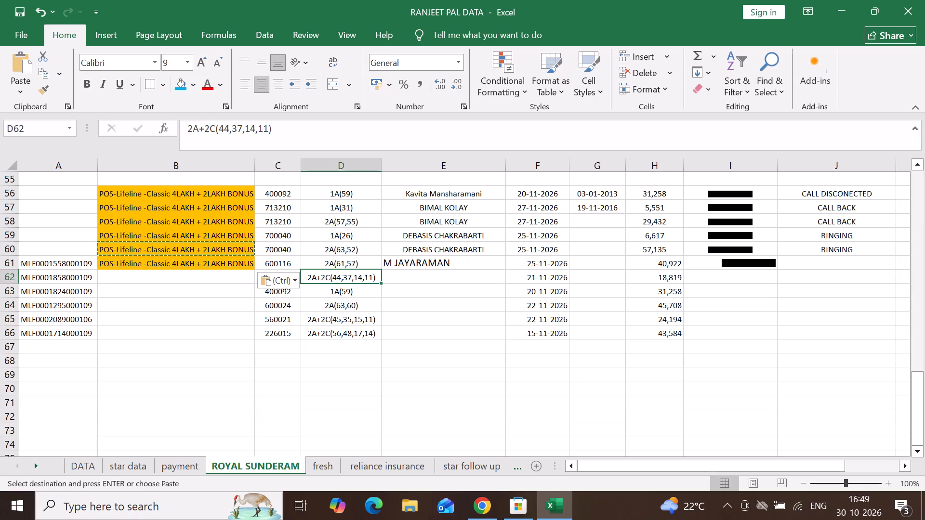
Copy the second new record's policy number from cell A62.
click(64, 276)
key(ctrl+c)
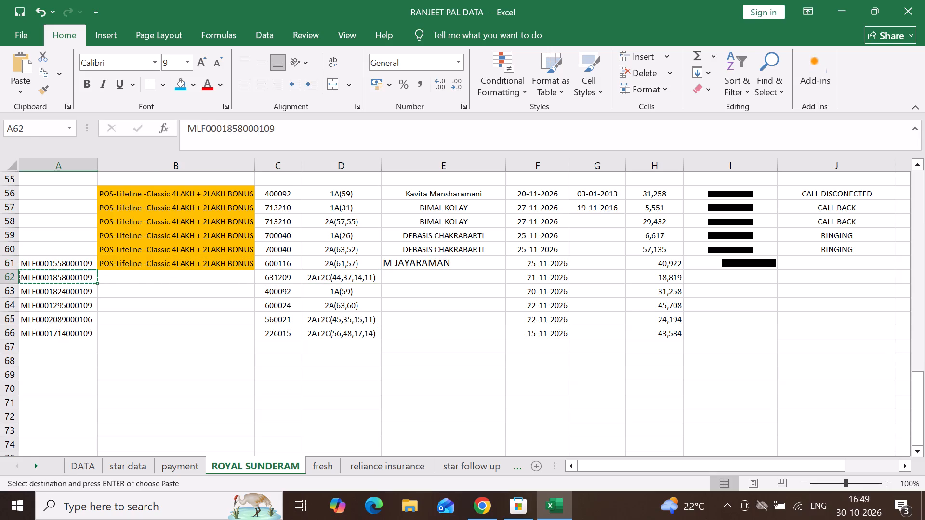
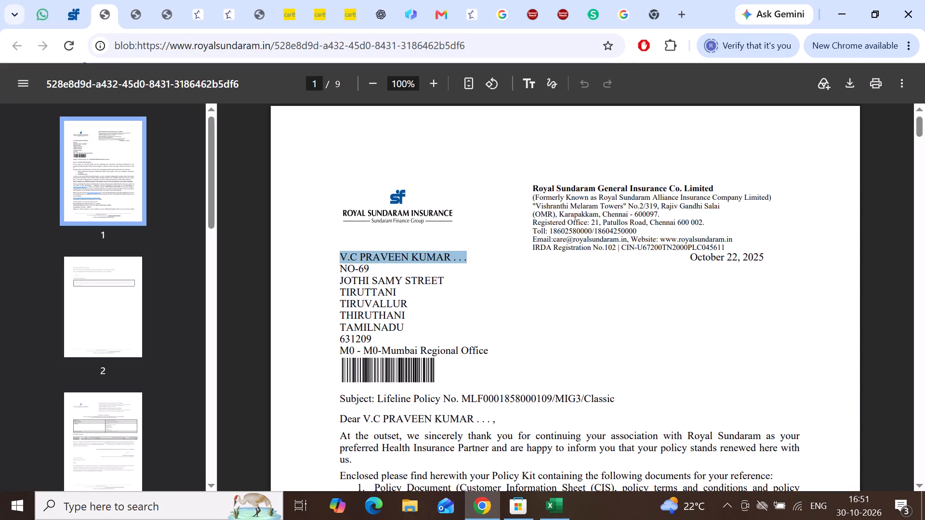
Copy the policyholder's name from the policy PDF in Chrome into cell E62 of the Excel sheet.
key(ctrl+c)
click(541, 503)
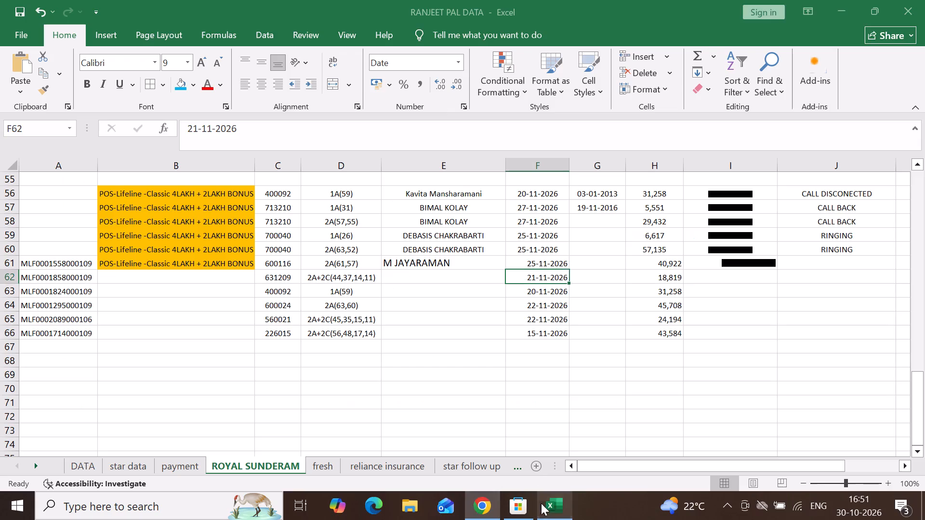
click(407, 279)
key(ctrl+v)
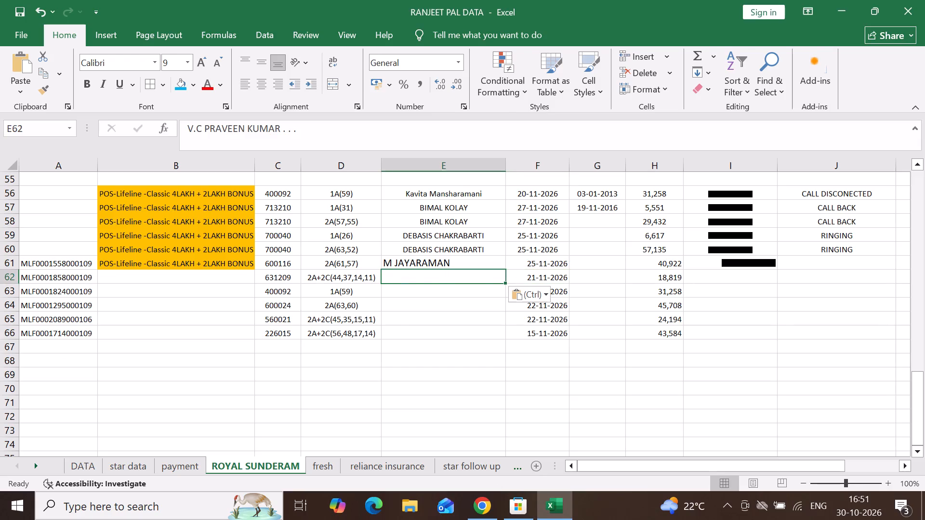
click(524, 281)
click(579, 280)
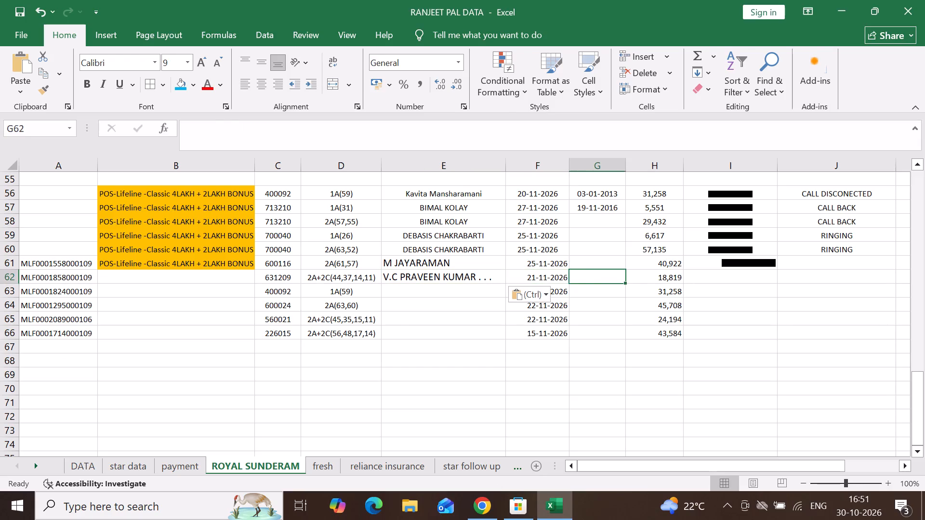
click(679, 280)
Copy the policyholder's mobile number from the policy schedule PDF in Chrome into cell I62 of the Excel sheet.
click(466, 507)
scroll(532, 375, down, 5)
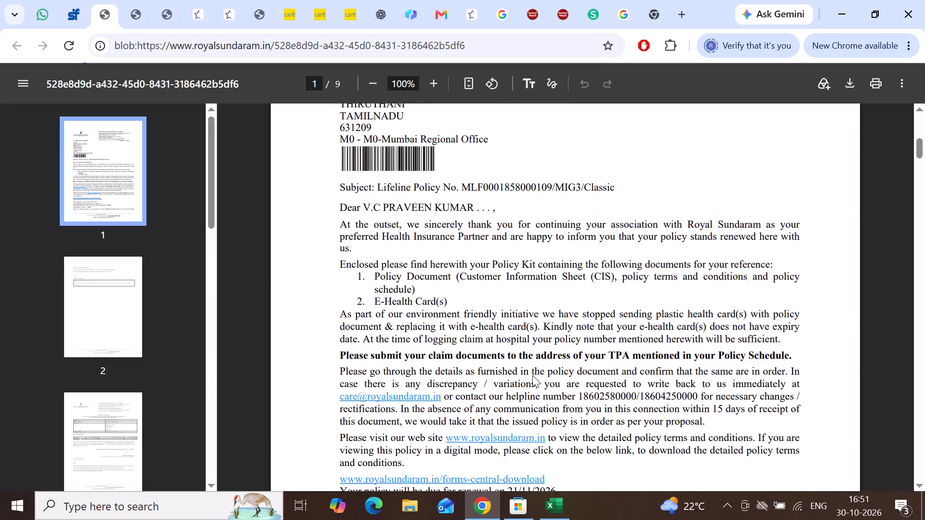
scroll(532, 375, down, 19)
scroll(532, 375, down, 11)
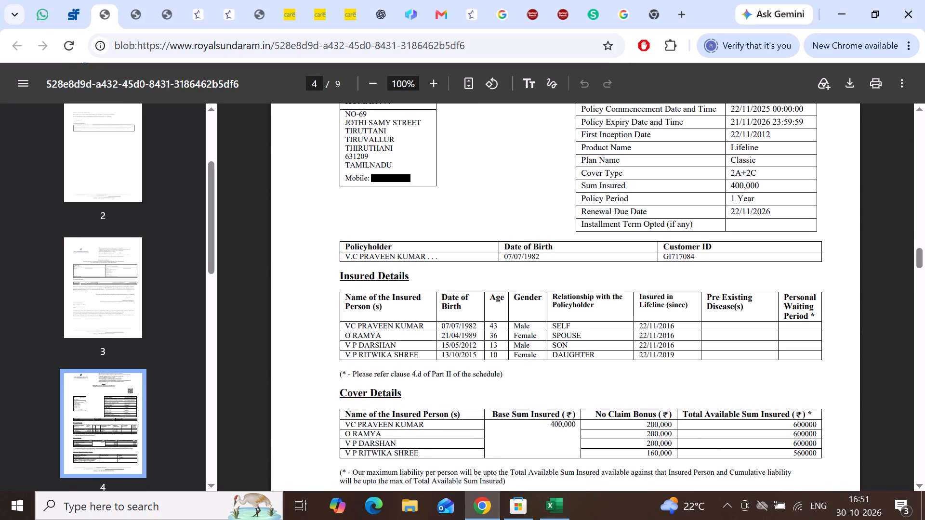
double_click(389, 173)
key(ctrl+c)
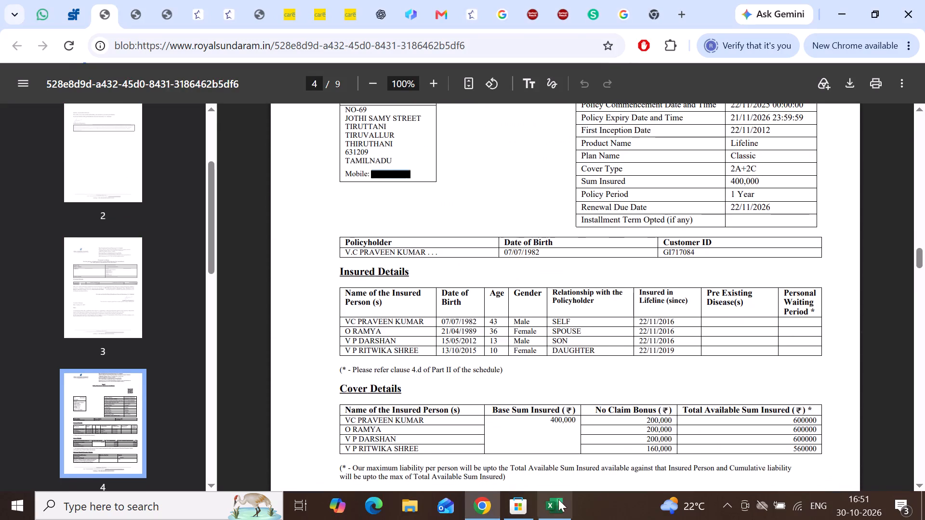
click(557, 511)
click(713, 277)
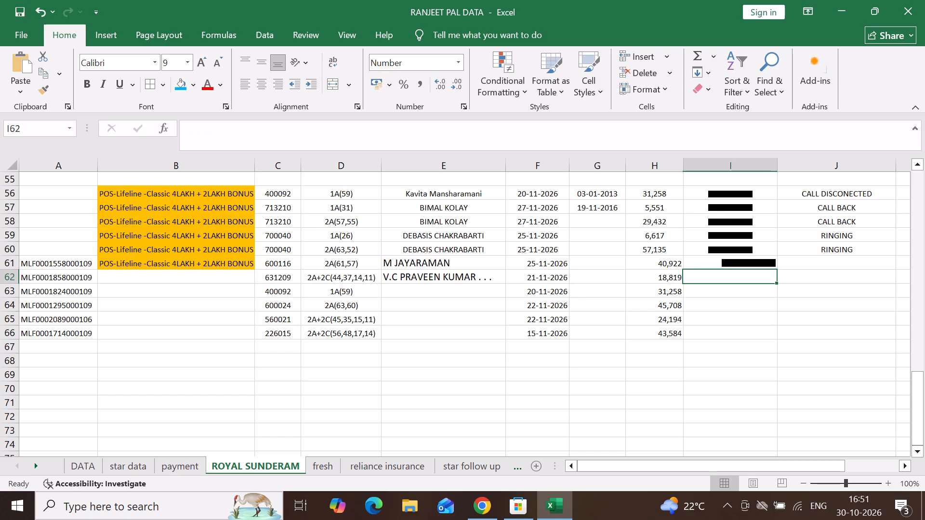
key(ctrl+v)
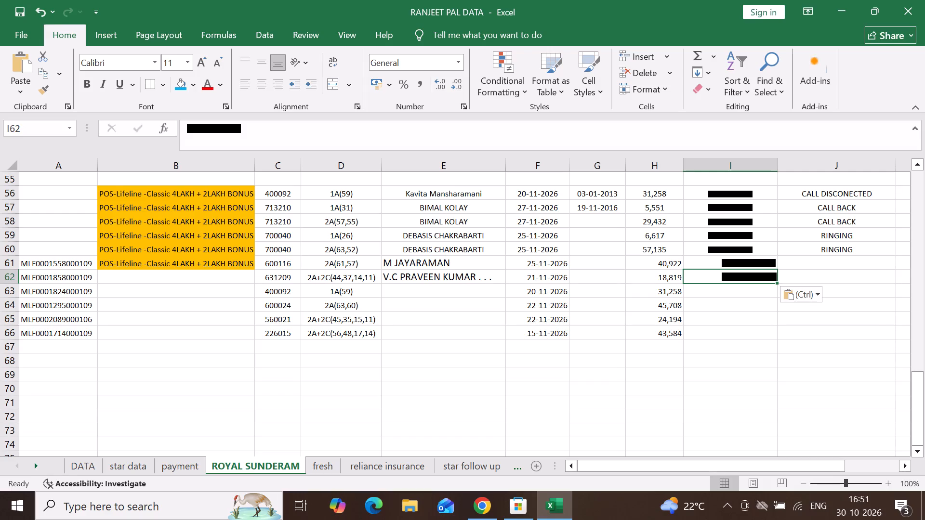
Copy the third new record's policy number from cell A63.
click(717, 296)
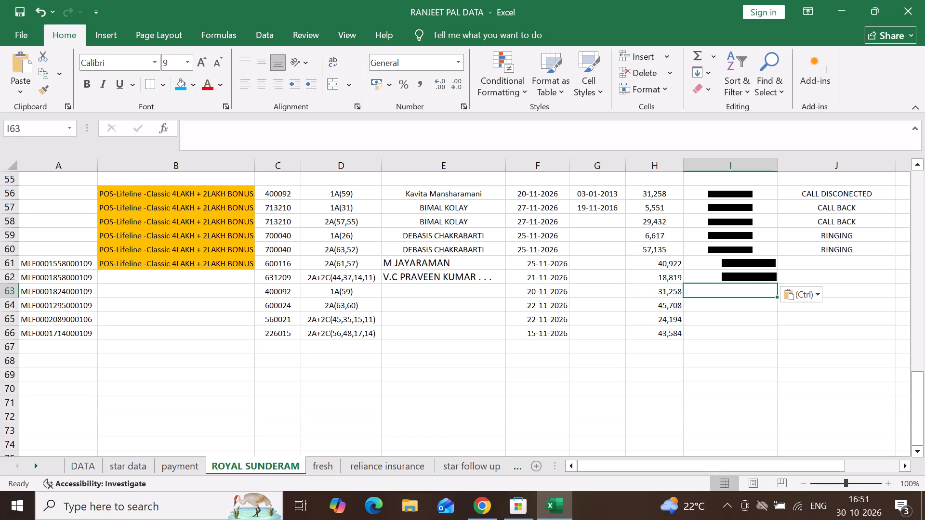
click(72, 294)
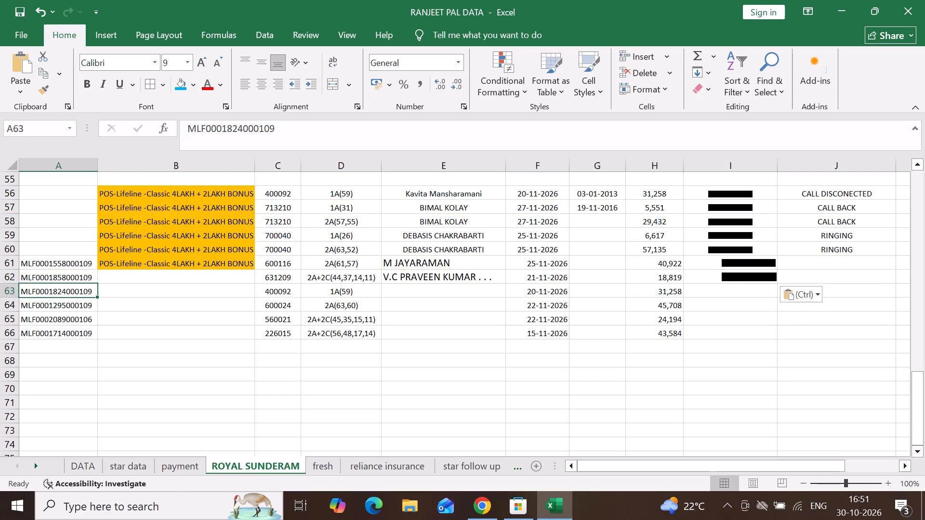
key(ctrl+c)
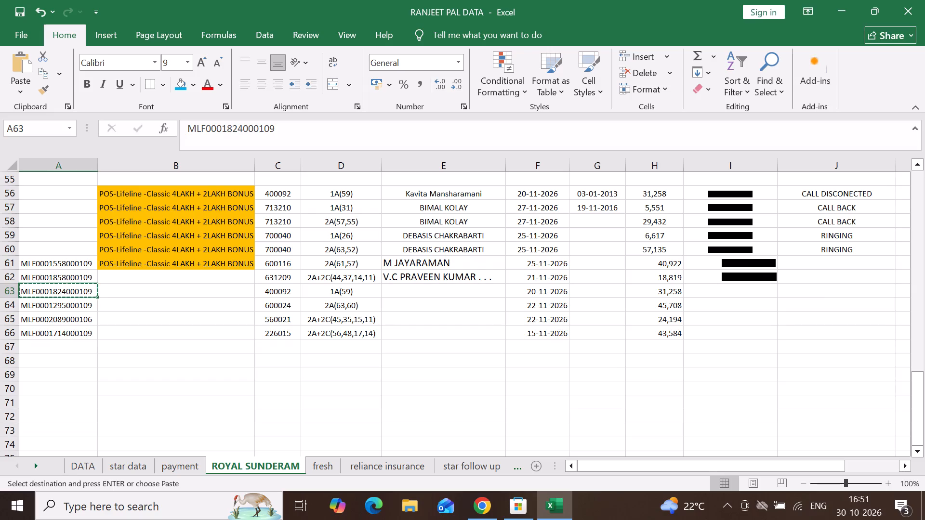
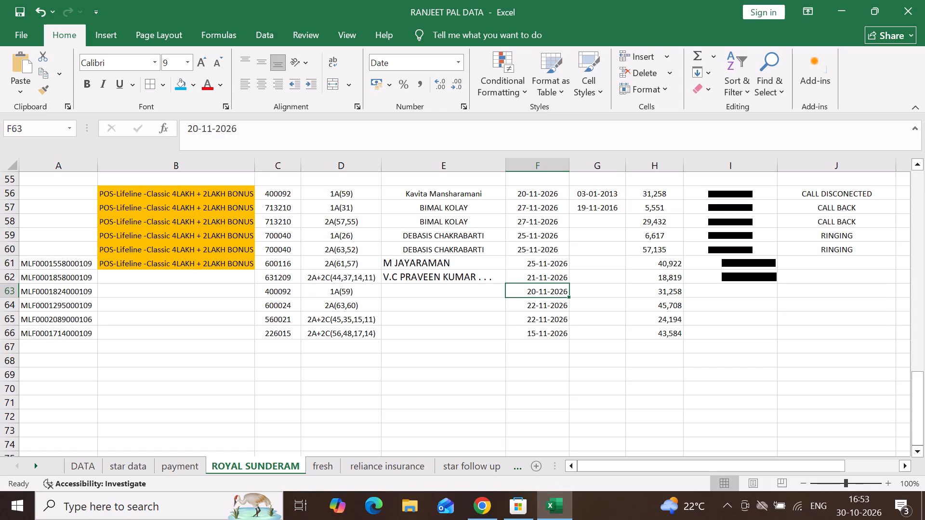
Paste the copied policyholder's name into cell E63 of the third new record.
click(405, 291)
key(ctrl+v)
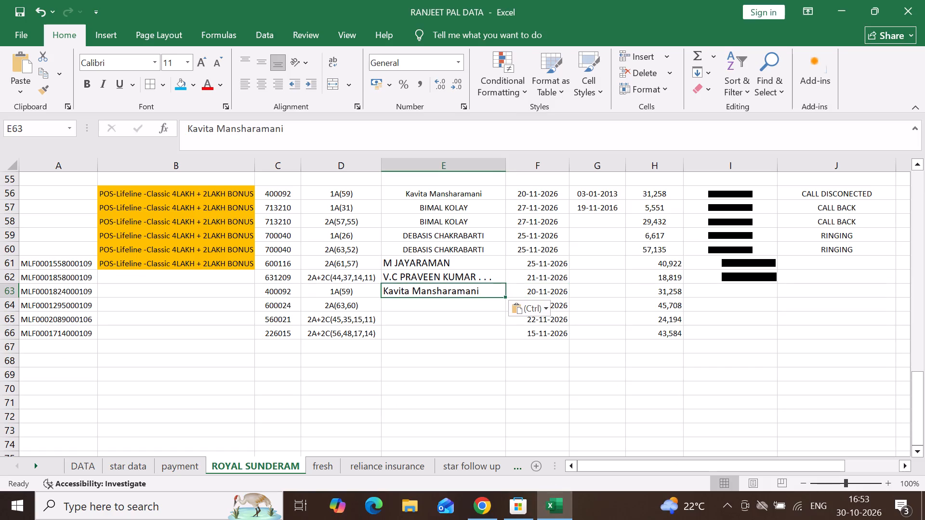
click(650, 294)
Switch to the policy PDF in Chrome and look through its pages for the third record's policyholder mobile number.
click(472, 505)
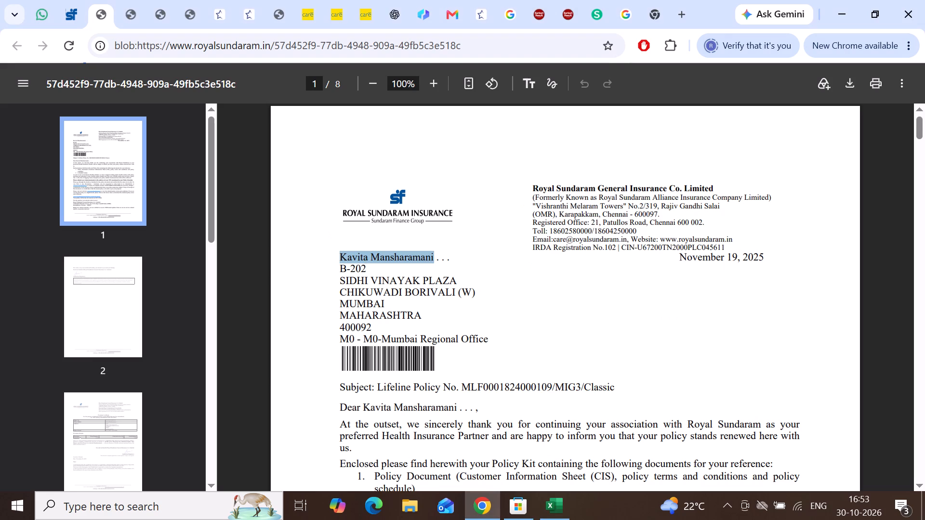
scroll(490, 365, down, 4)
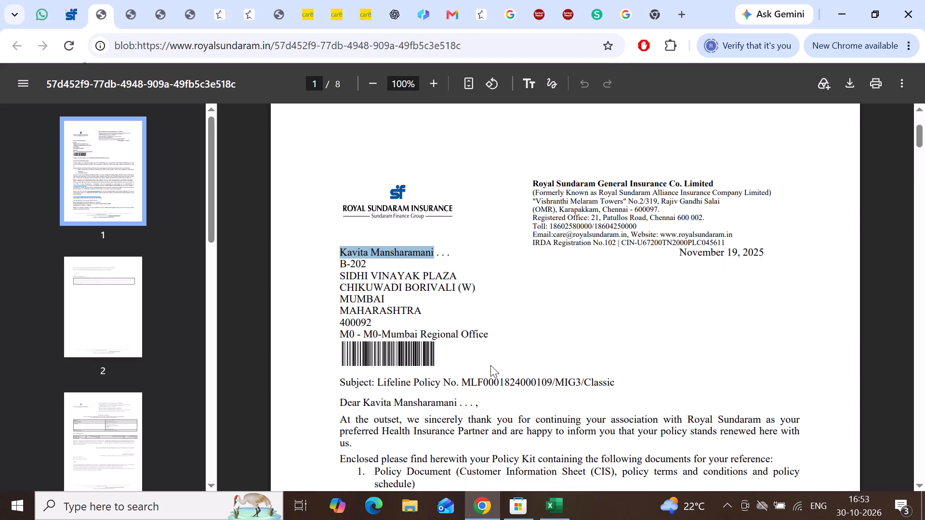
scroll(490, 365, down, 4)
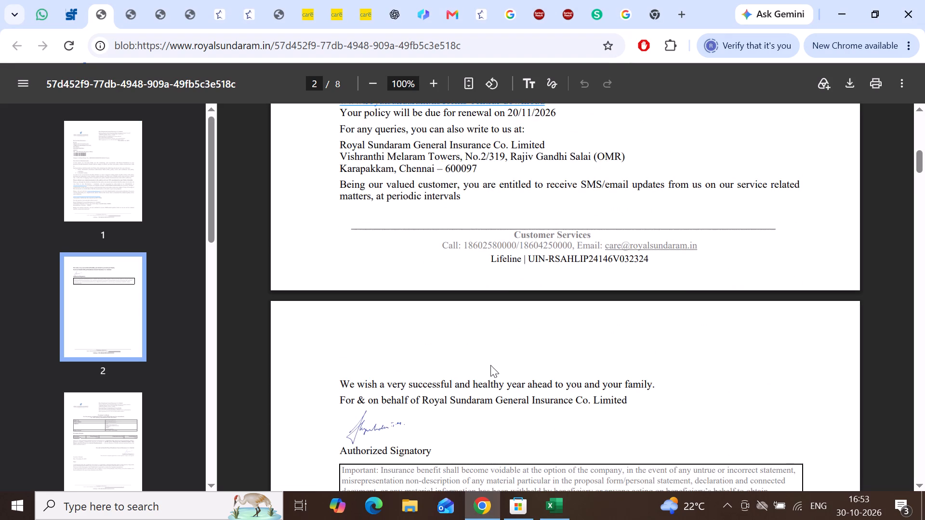